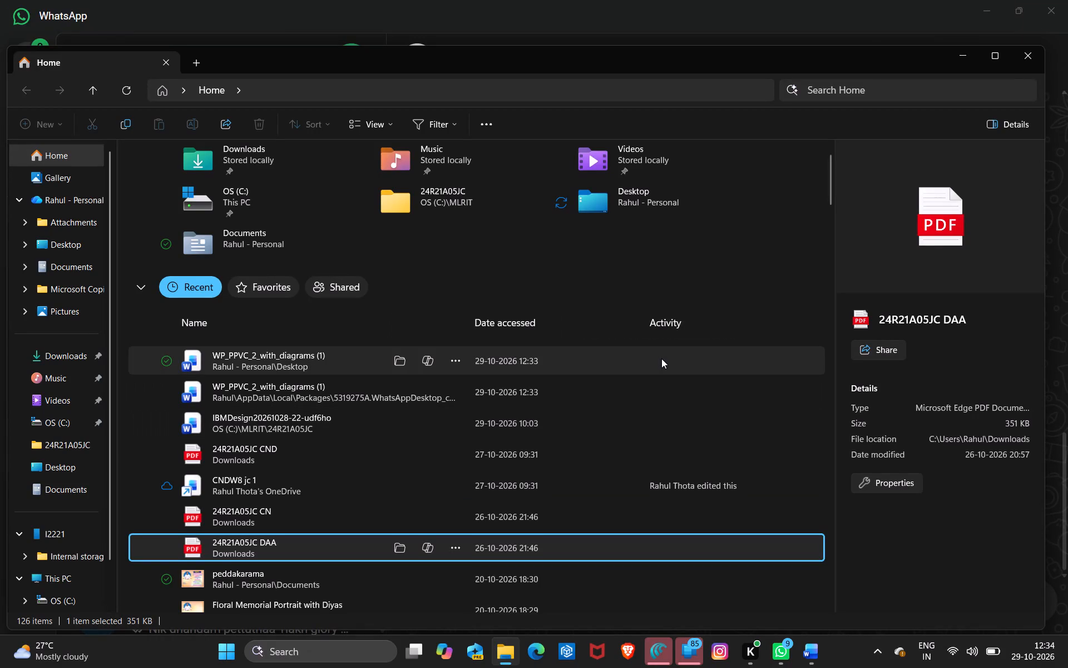
Open WP_PPVC_2_with_diagrams (1) from the Desktop folder and arrange it side by side with the other open copy.
click(70, 239)
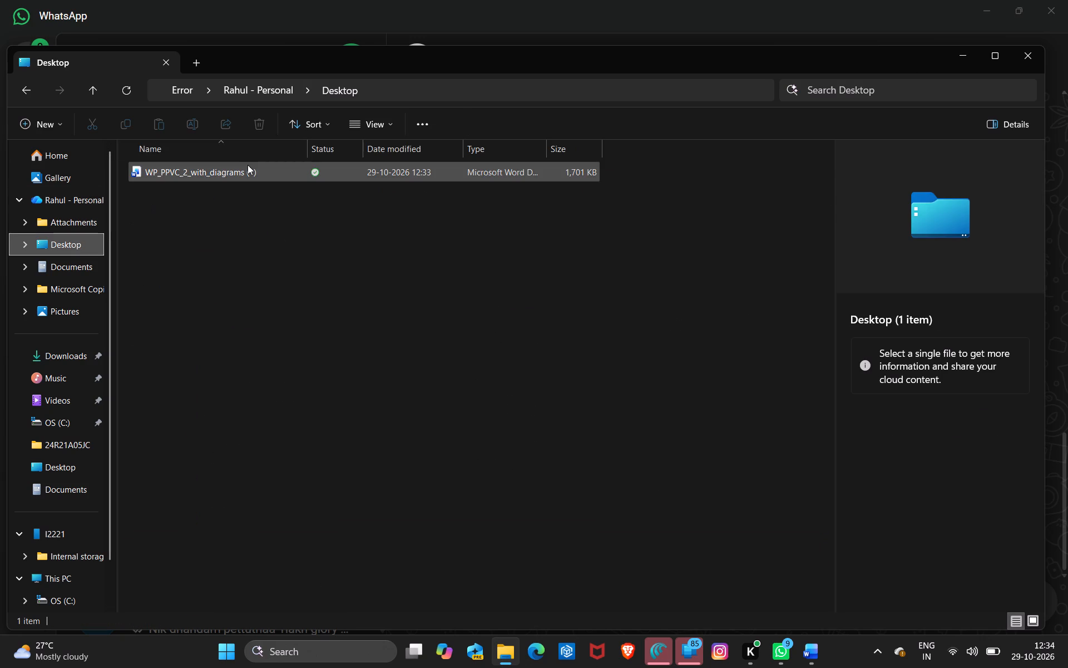
double_click(248, 165)
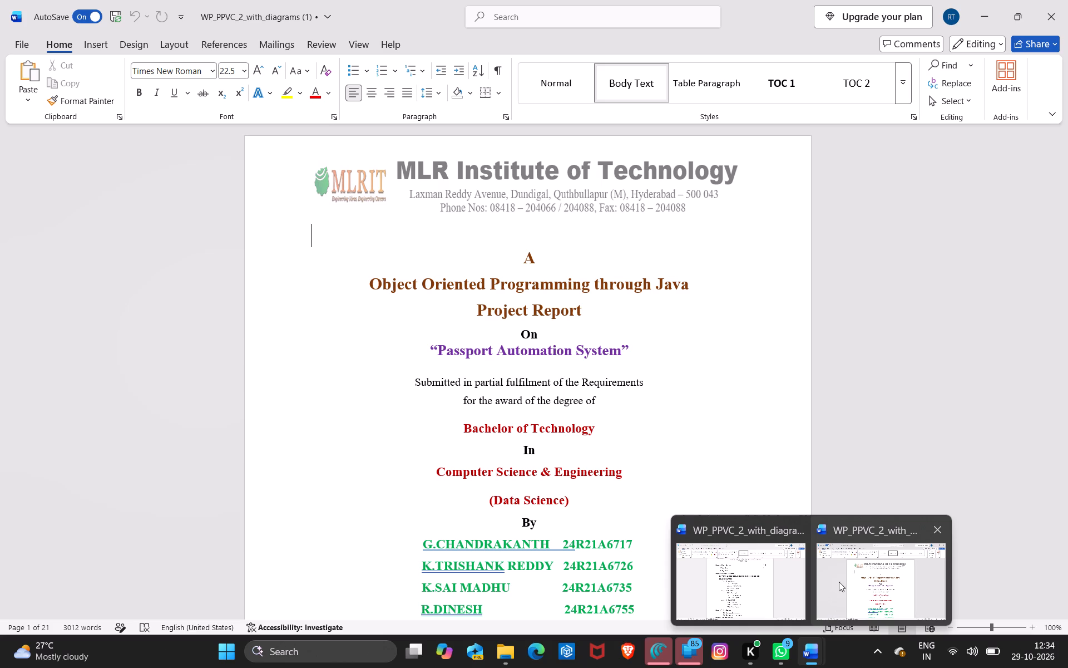
click(881, 547)
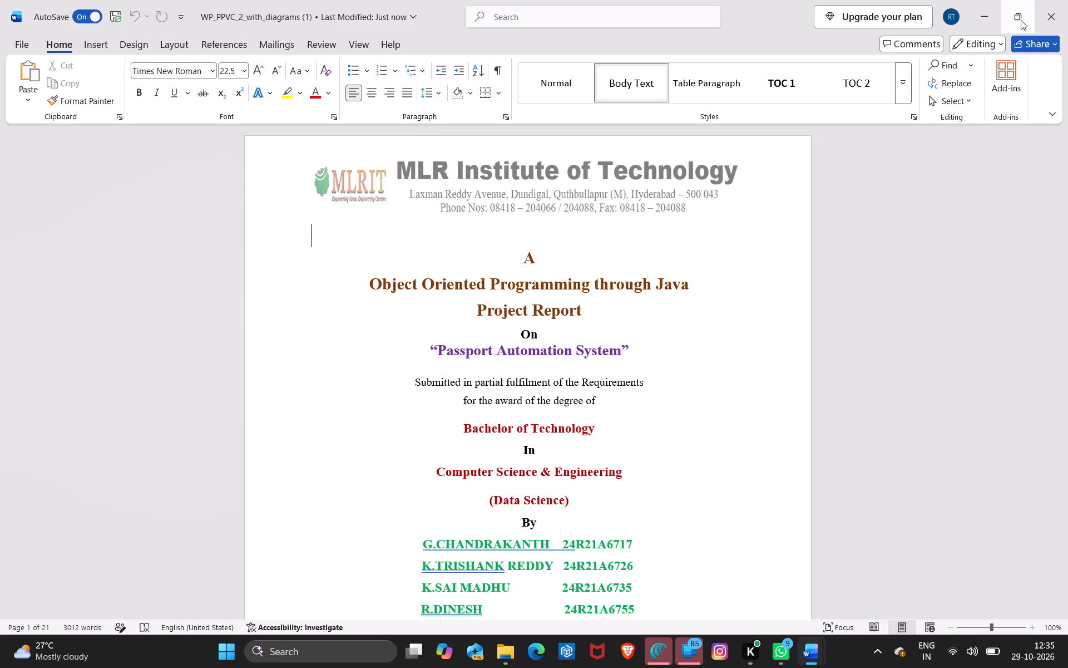
click(942, 51)
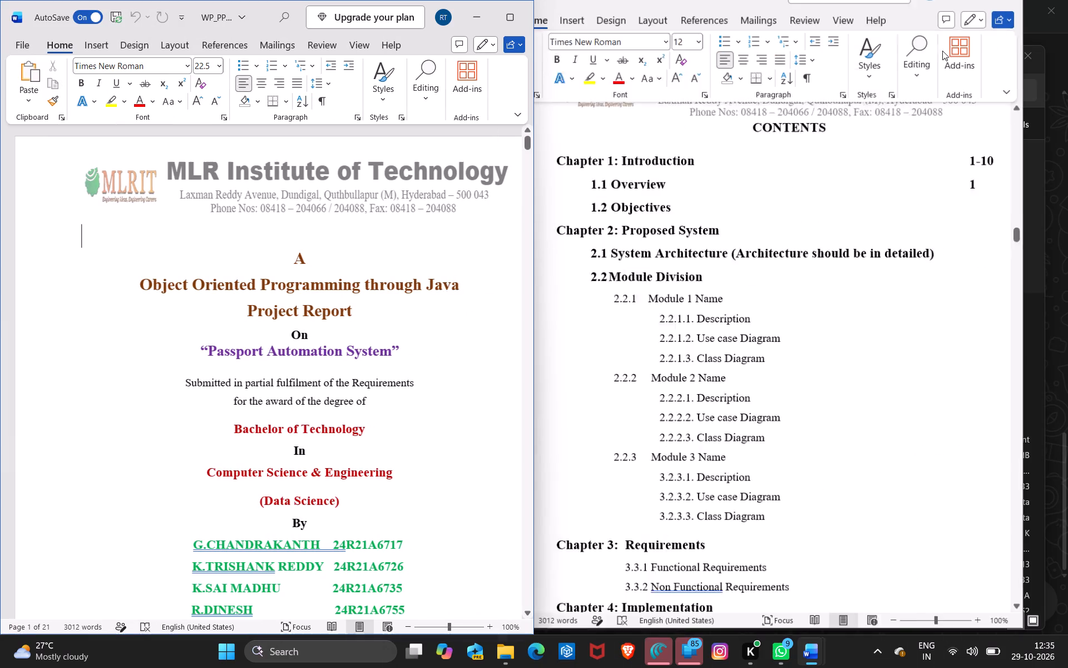
Examine the report's front matter in one copy and the contents page, list of figures and list of tables in the other.
scroll(770, 227, up, 1)
scroll(360, 434, down, 1)
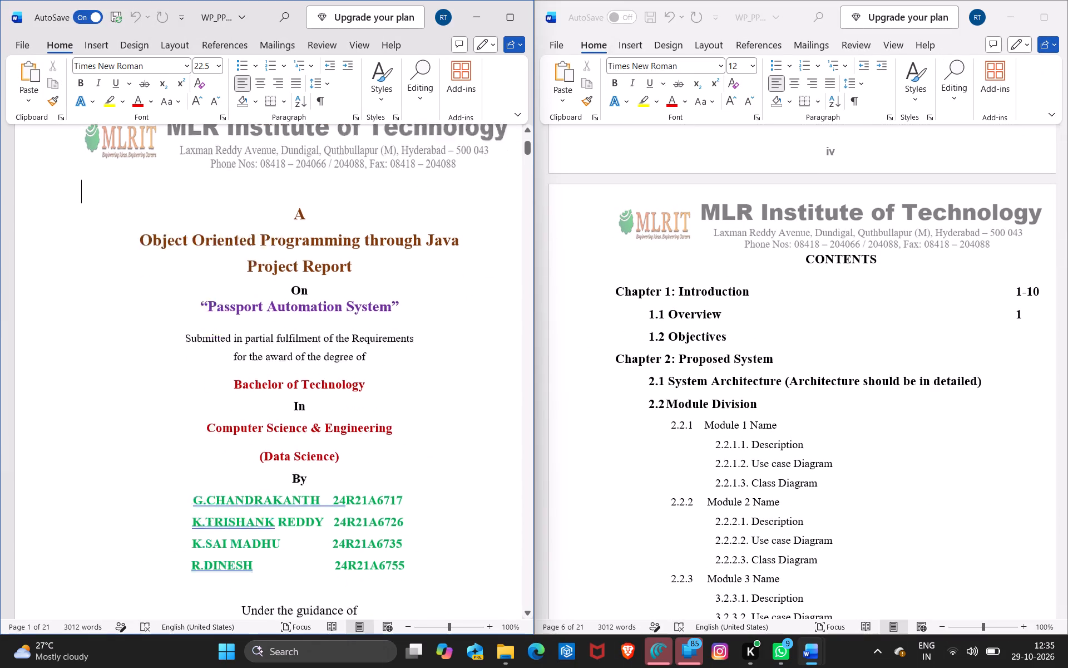
scroll(360, 434, down, 1)
scroll(318, 383, down, 2)
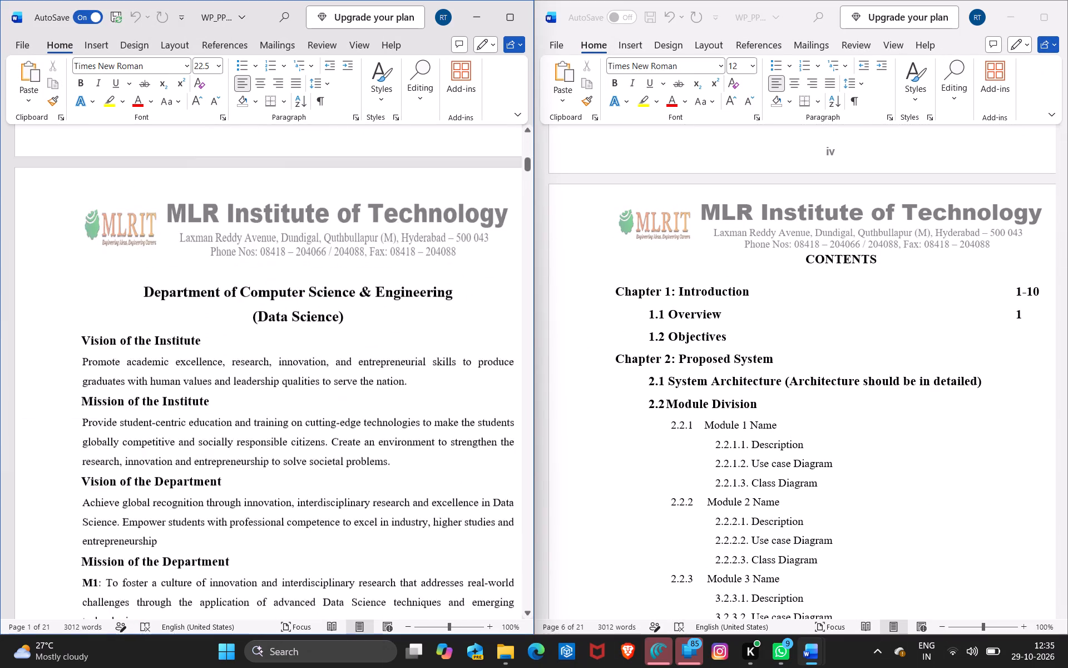
scroll(318, 383, down, 4)
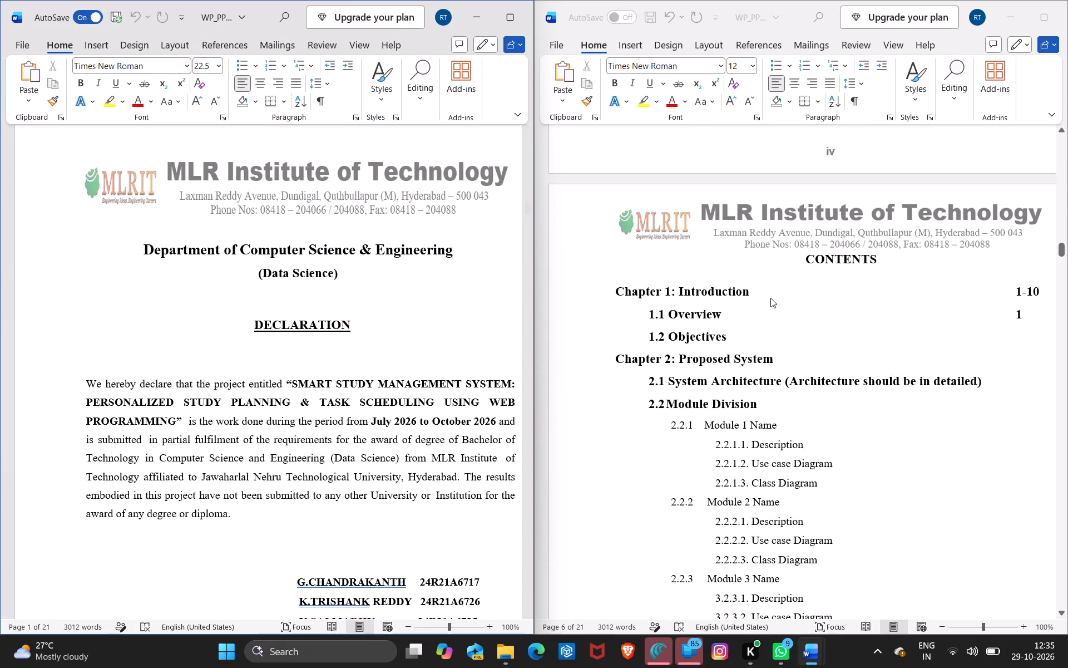
click(770, 298)
scroll(925, 331, left, 1)
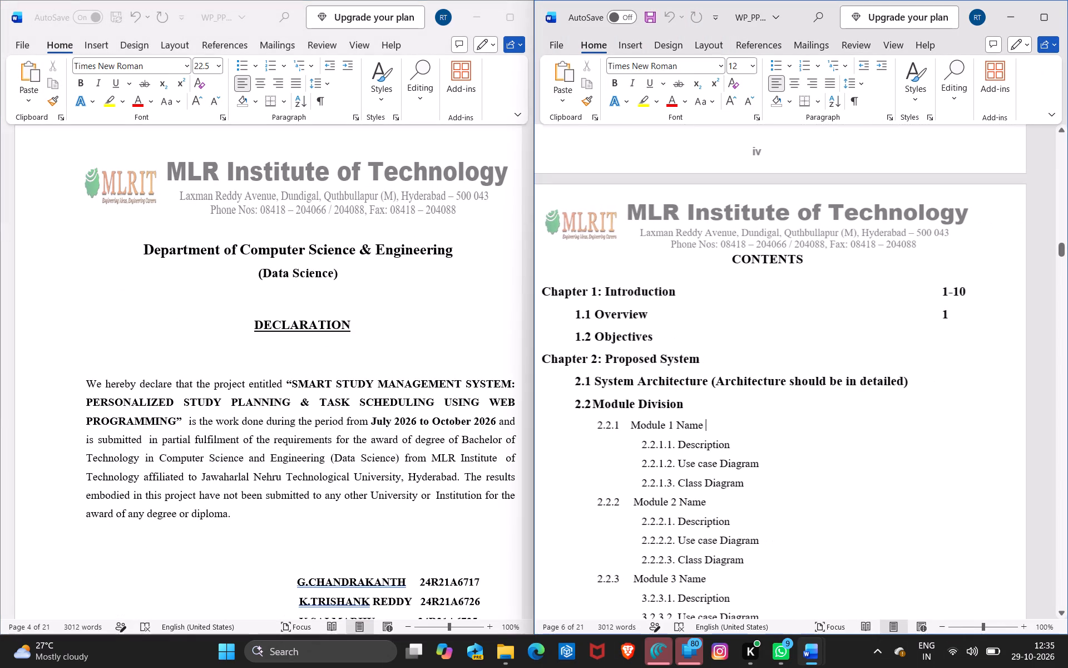
ctrl+scroll(925, 331, down, 3)
scroll(880, 367, down, 2)
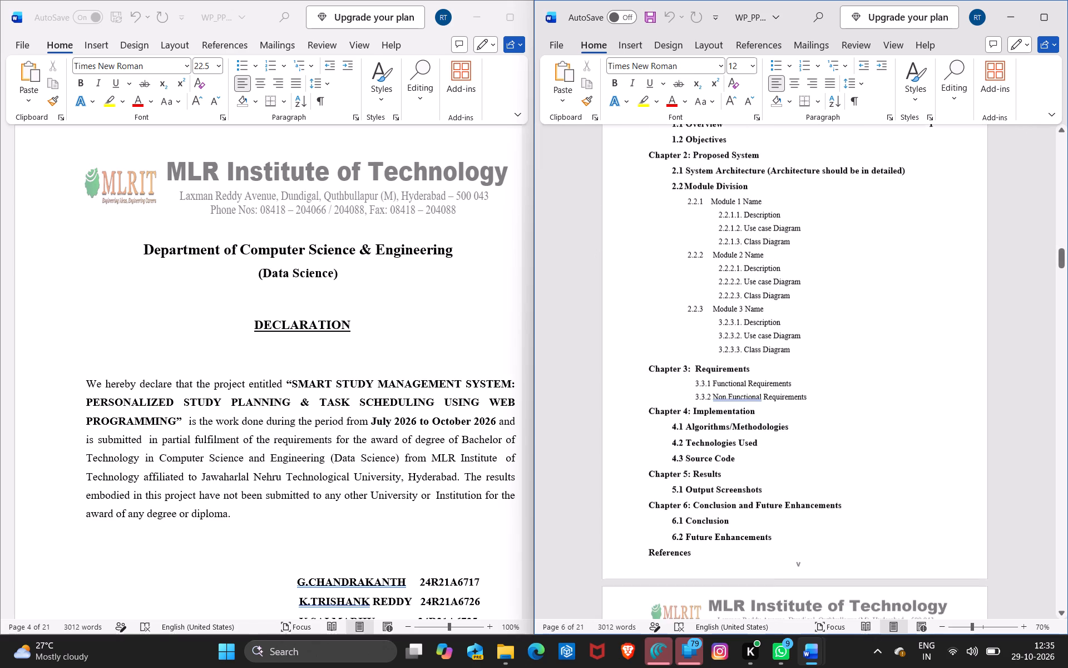
scroll(880, 367, down, 1)
scroll(767, 402, down, 1)
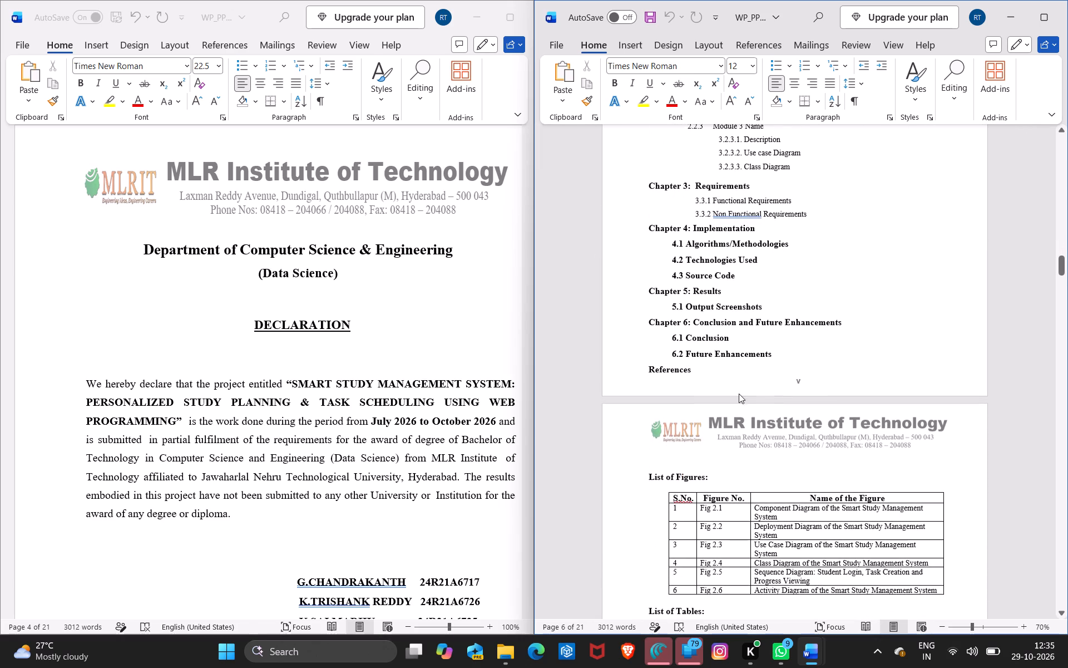
scroll(734, 391, down, 2)
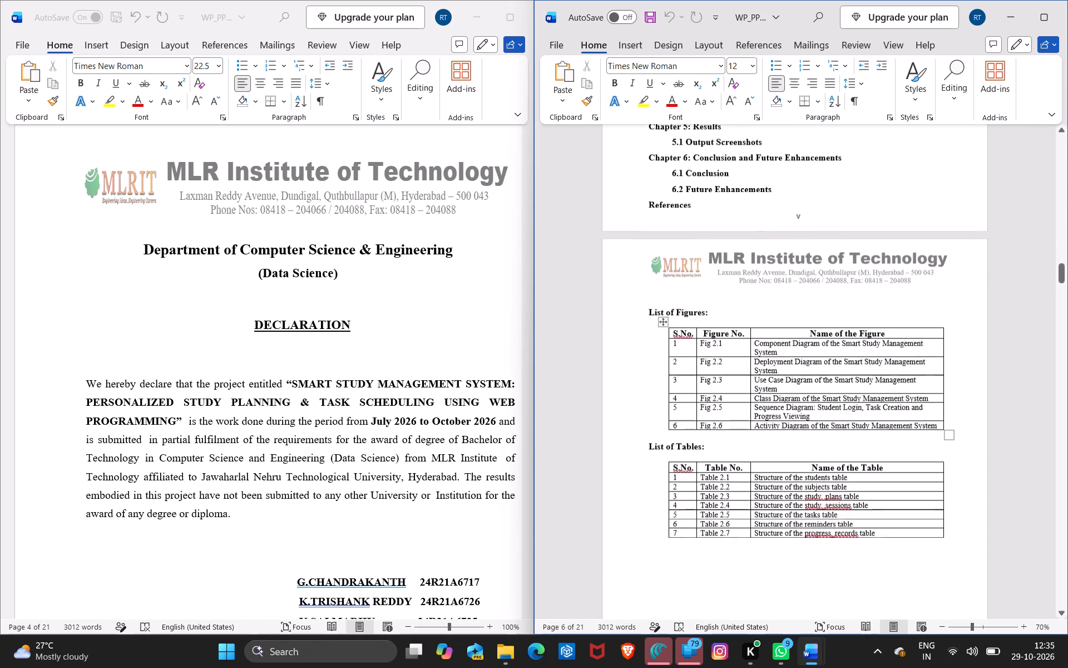
scroll(734, 391, down, 1)
scroll(491, 402, down, 13)
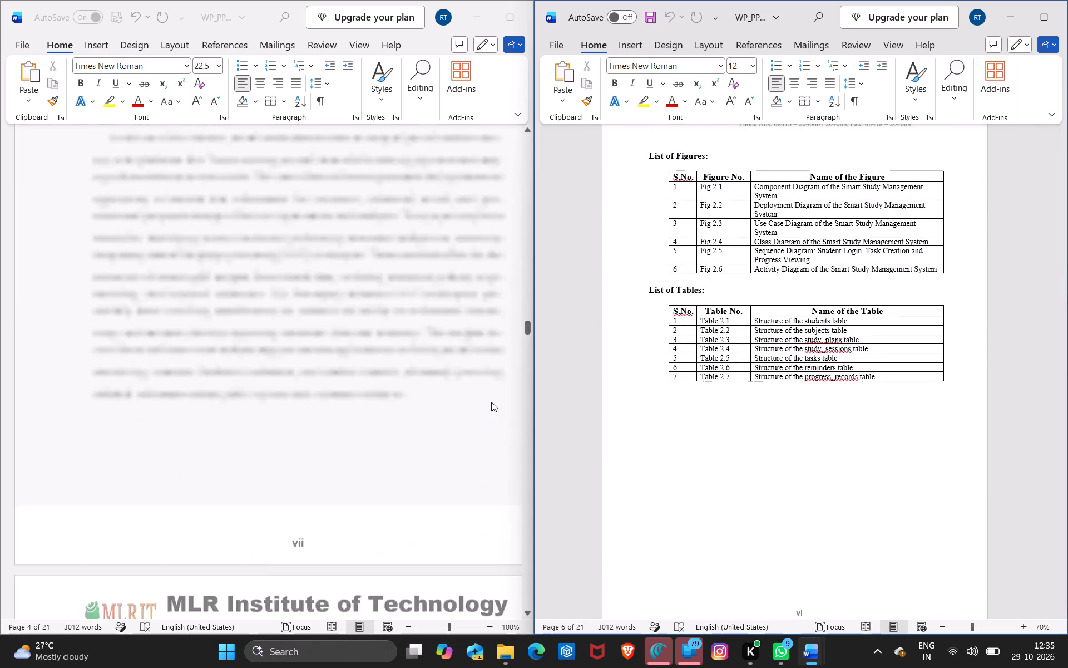
Check which pages the References section occupies at the end of the report.
scroll(491, 402, down, 17)
scroll(491, 402, up, 1)
ctrl+scroll(491, 402, down, 1)
scroll(462, 407, down, 1)
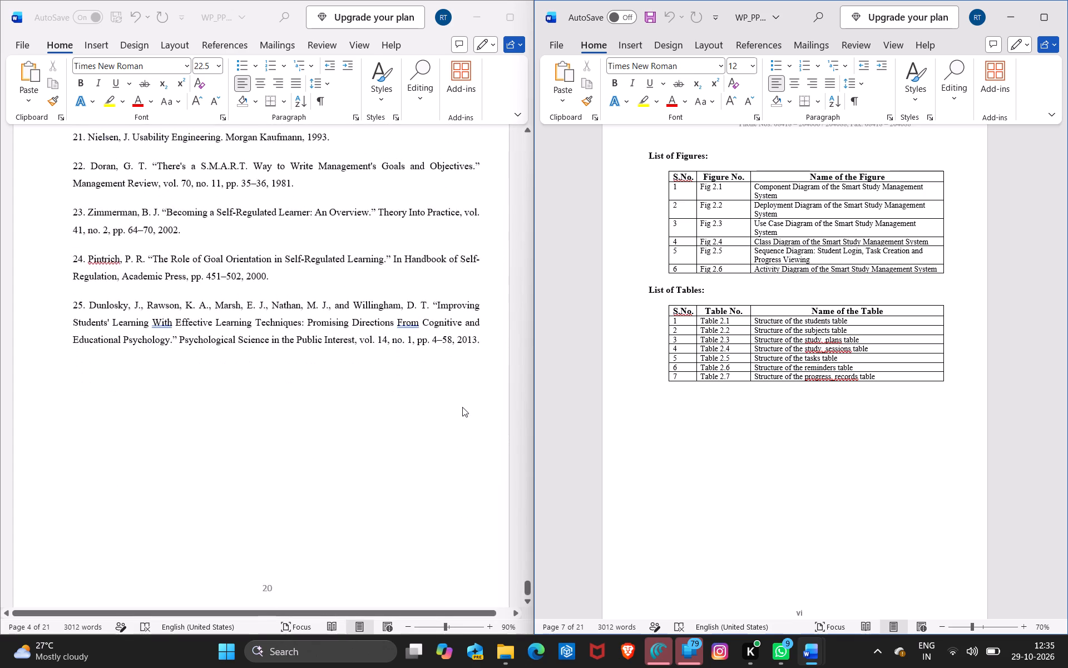
scroll(462, 407, up, 1)
scroll(725, 284, up, 1)
scroll(433, 267, up, 1)
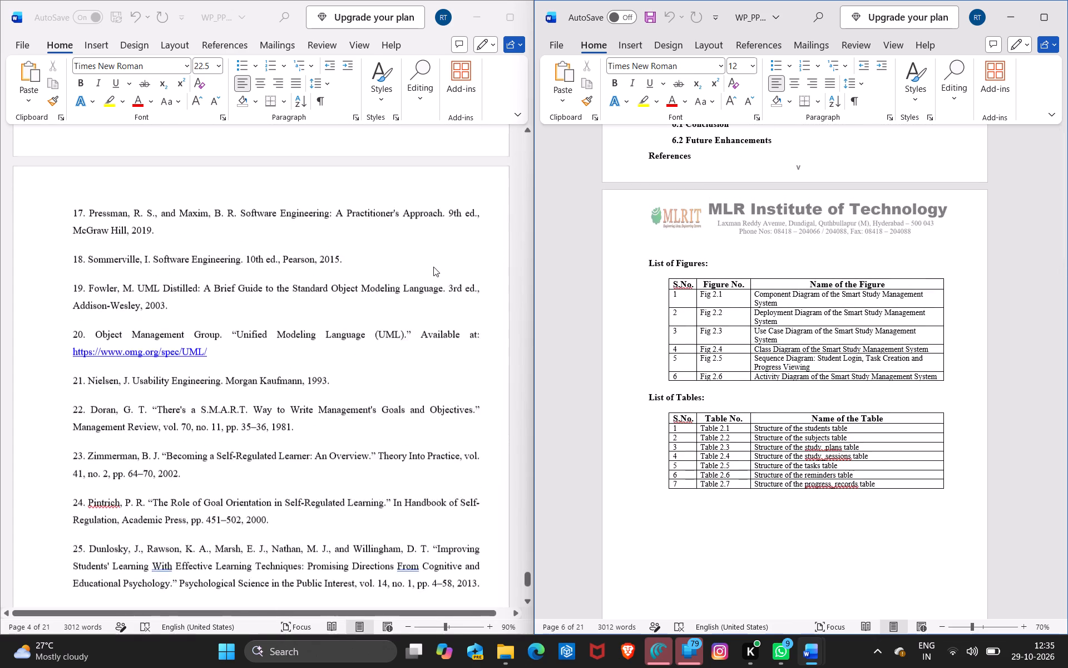
scroll(433, 267, up, 2)
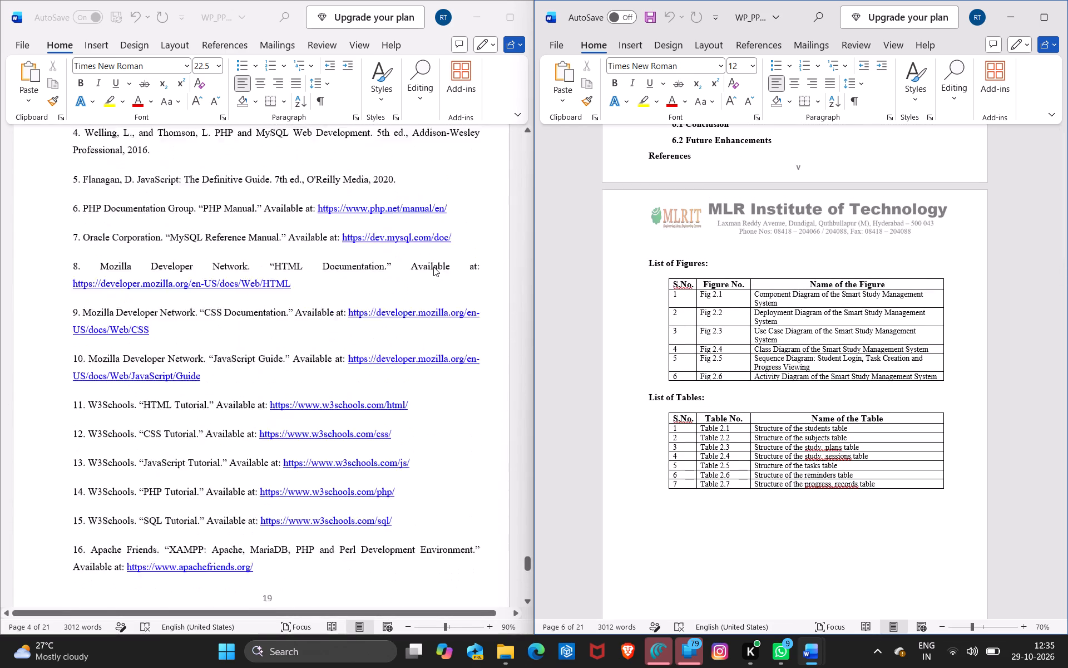
scroll(433, 267, up, 2)
scroll(750, 169, up, 1)
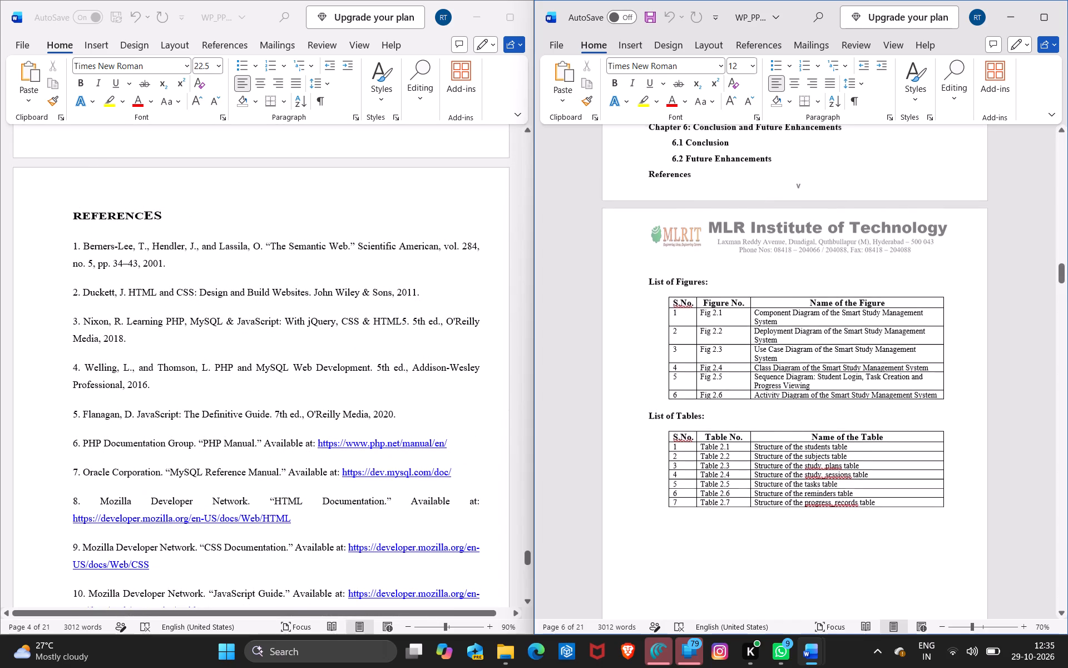
scroll(750, 169, up, 1)
Add a dotted leader and the page range 19-20 after the References entry on the contents page.
click(706, 277)
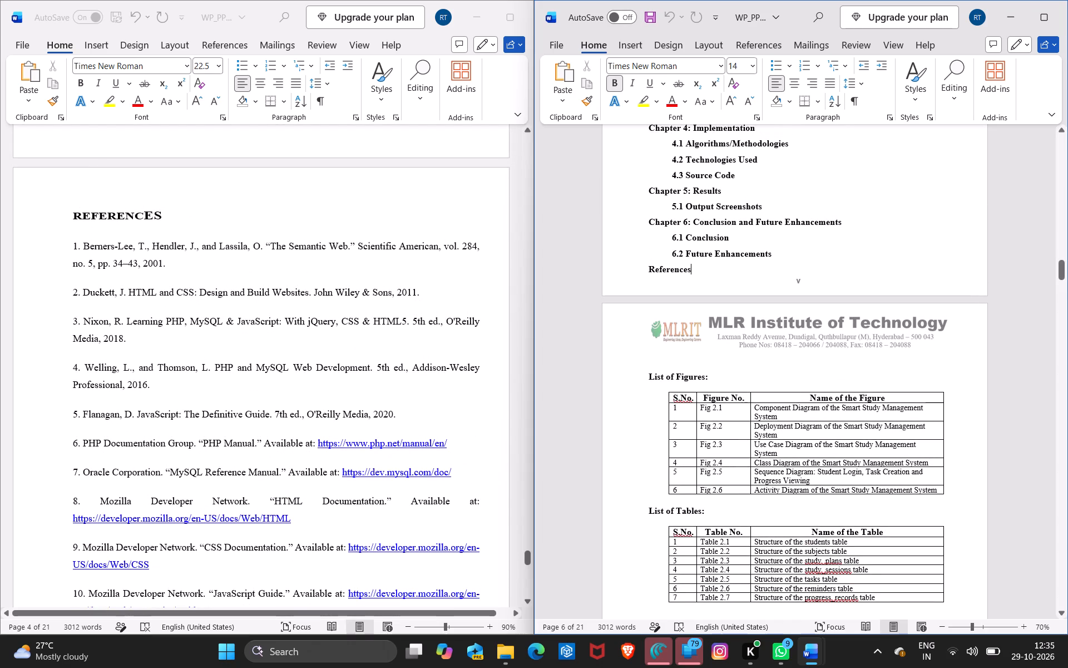
key(period)
key(period)
key(period)
key(period)
key(period)
key(period)
key(period)
key(period)
key(period)
key(period)
key(period)
key(period)
key(period)
key(period)
key(period)
key(period)
key(period)
key(period)
key(period)
key(period)
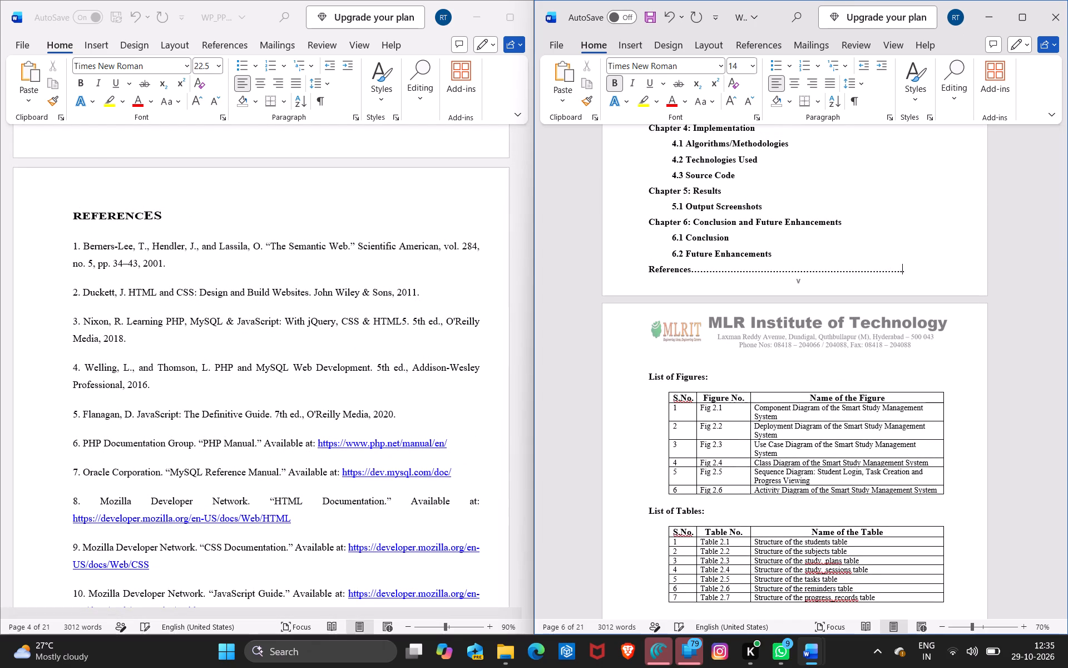
text(.....)
text(19-10)
key(BackSpace)
key(BackSpace)
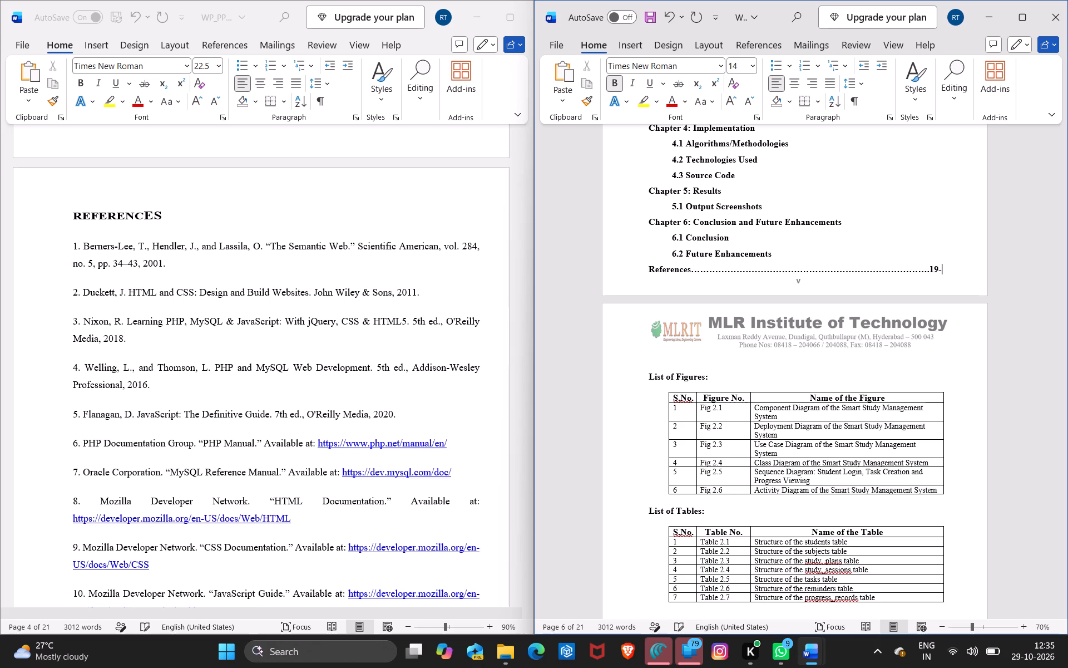
text(20)
Check which pages section 2.3 Database Design and its tables 2.1 to 2.7 occupy, between the activity diagram and References.
scroll(236, 322, up, 3)
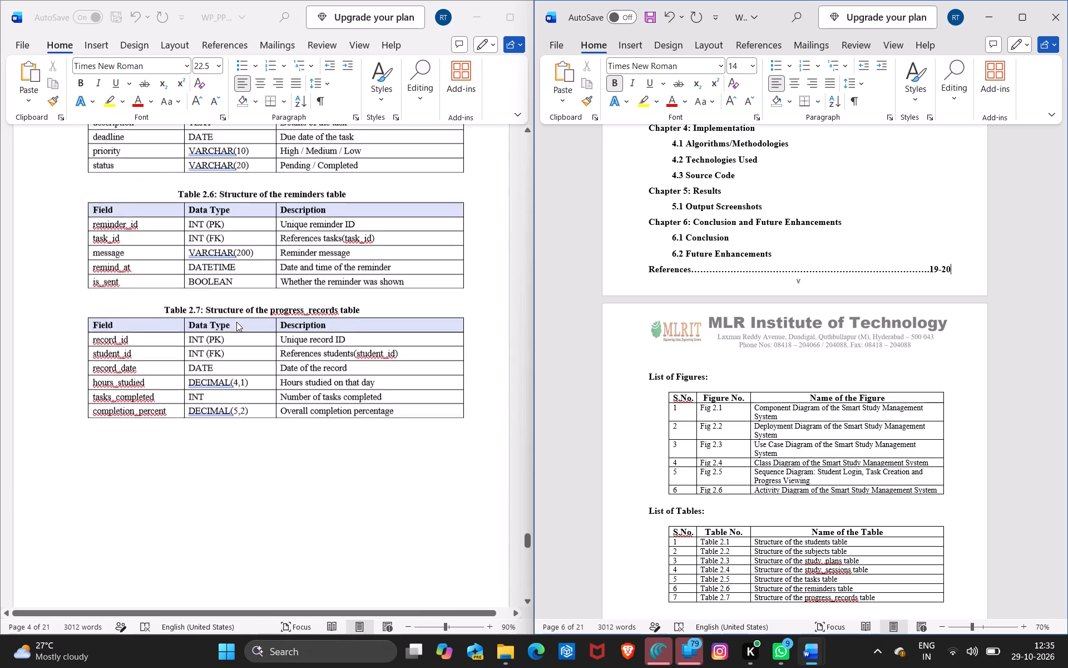
scroll(236, 322, up, 2)
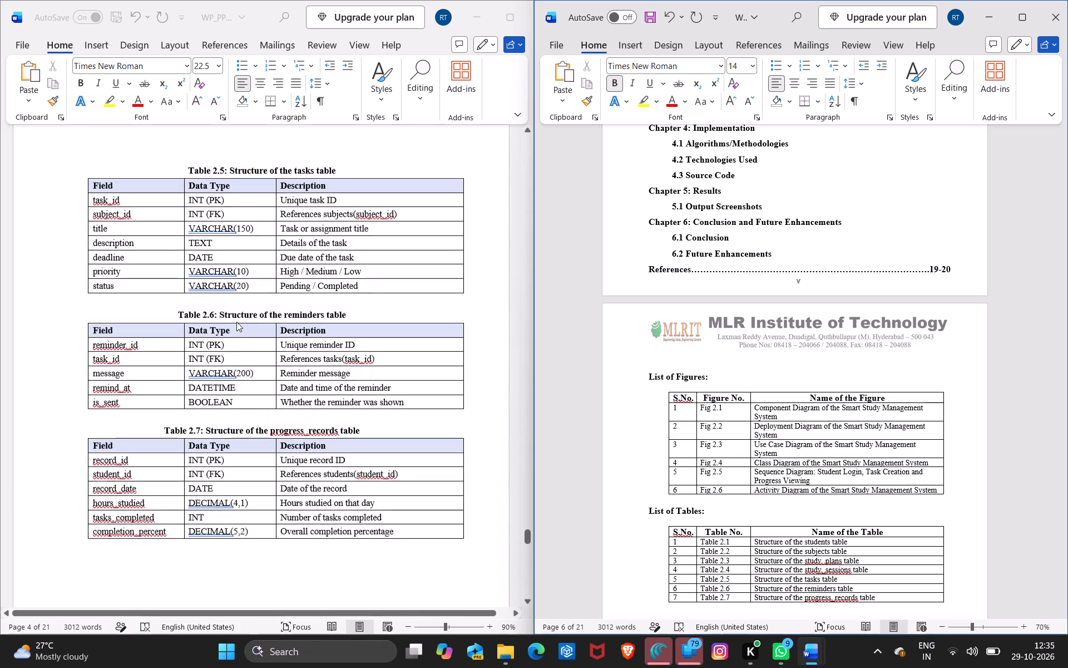
scroll(263, 309, up, 2)
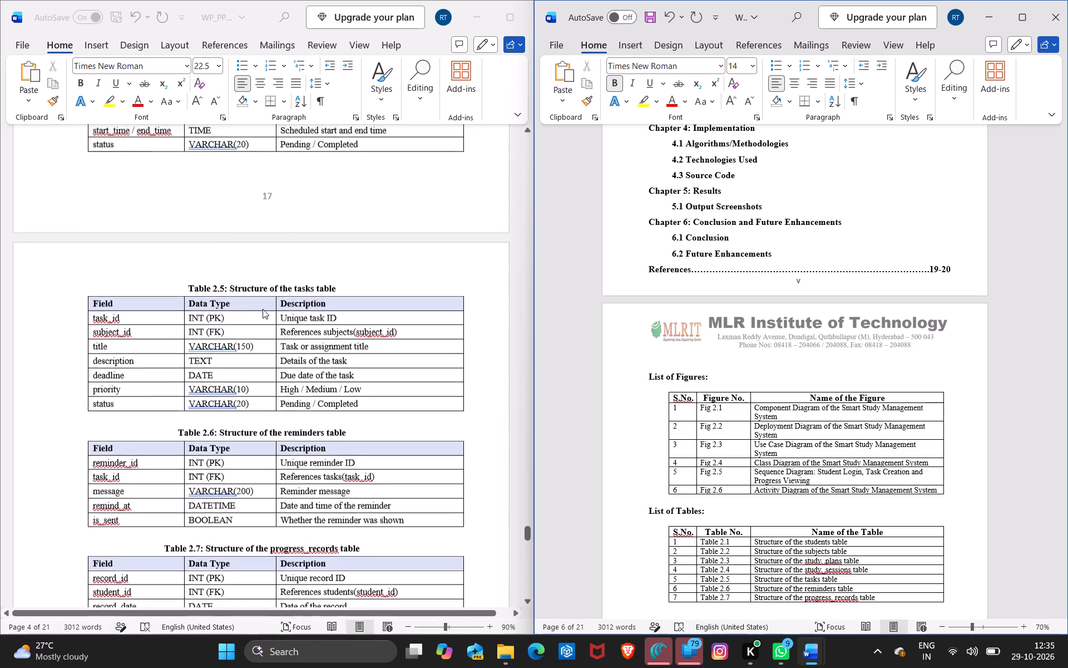
scroll(263, 309, up, 2)
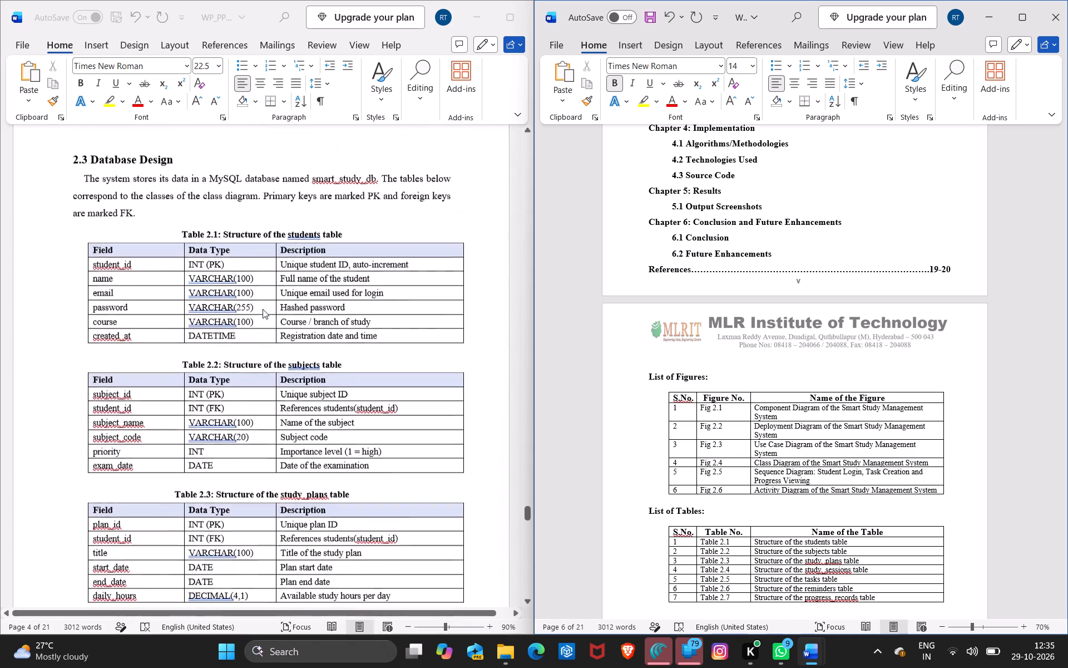
scroll(263, 309, up, 1)
scroll(263, 309, down, 1)
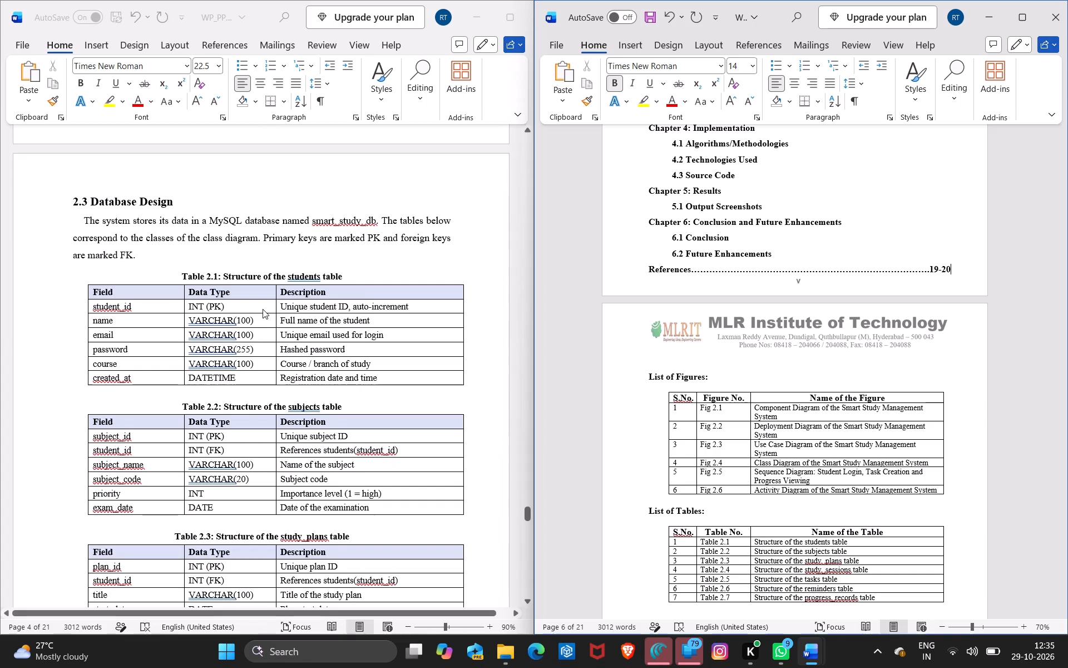
scroll(263, 309, down, 1)
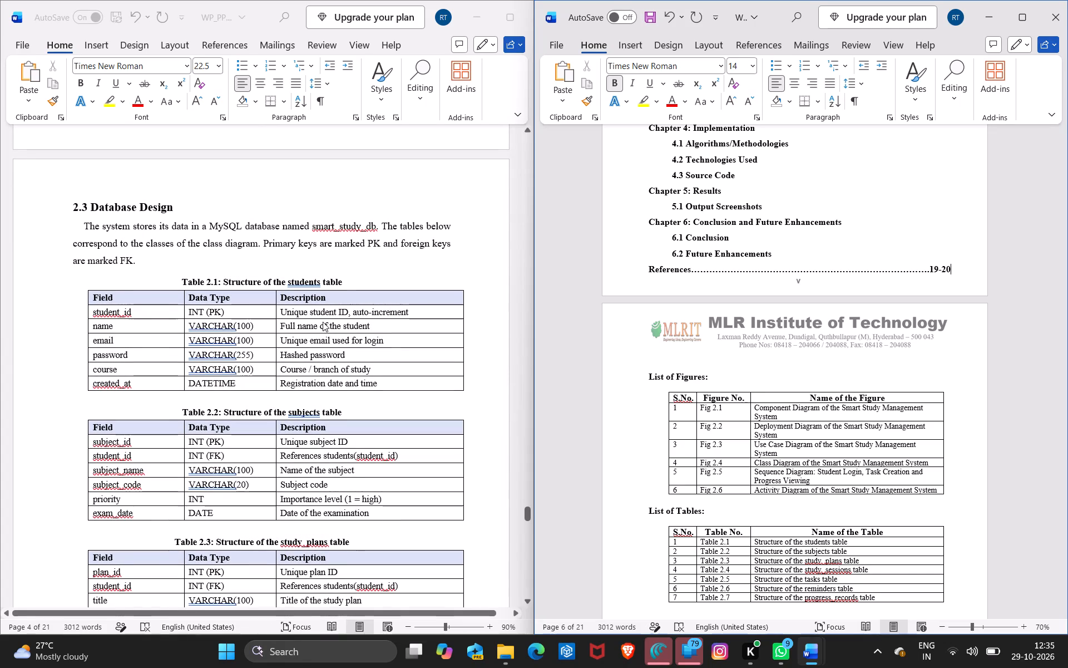
scroll(323, 322, up, 4)
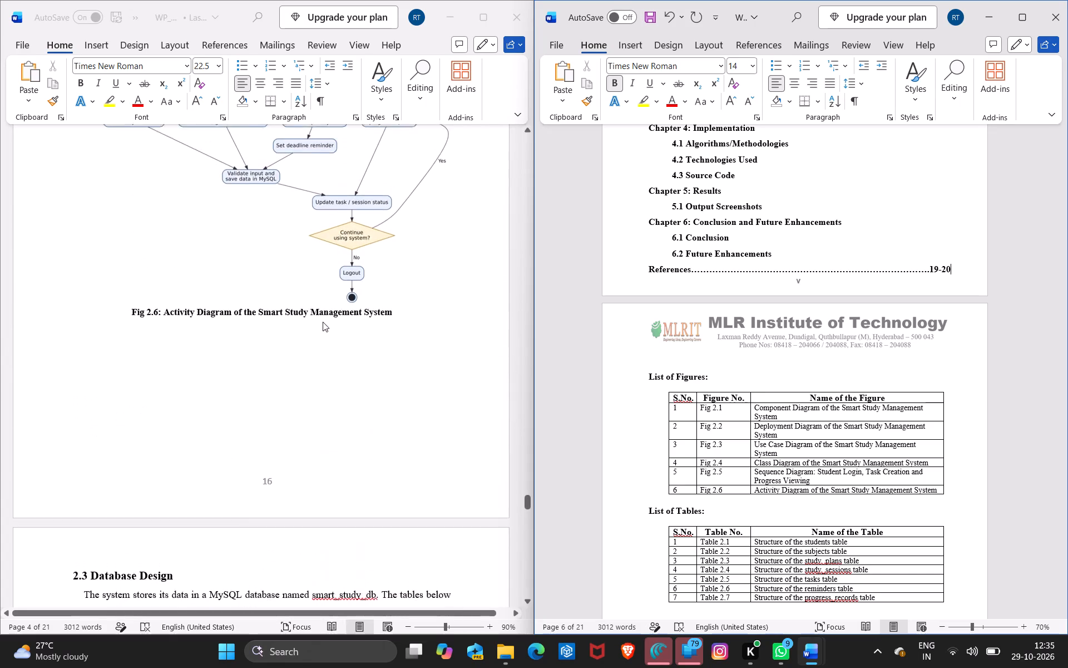
scroll(323, 322, up, 2)
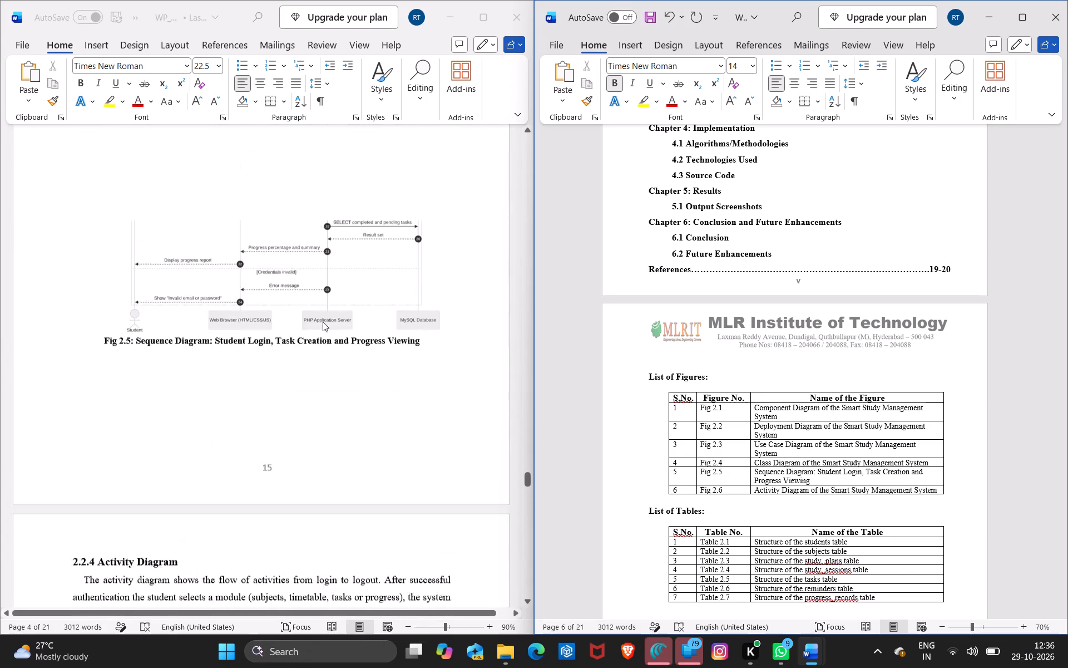
scroll(323, 322, up, 1)
scroll(323, 322, down, 4)
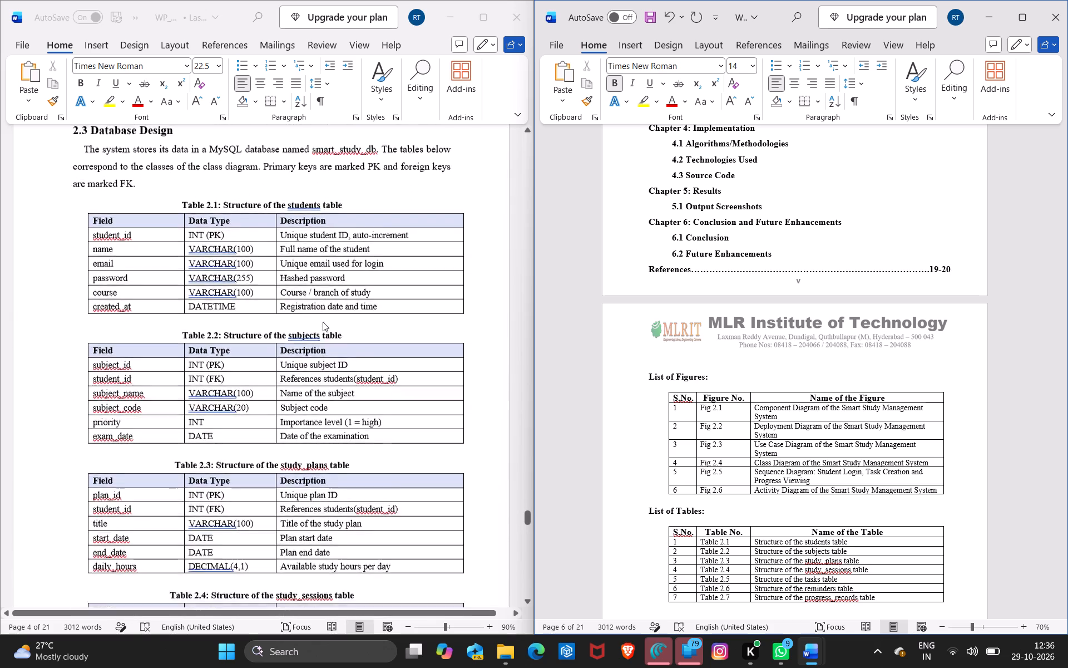
scroll(323, 322, down, 6)
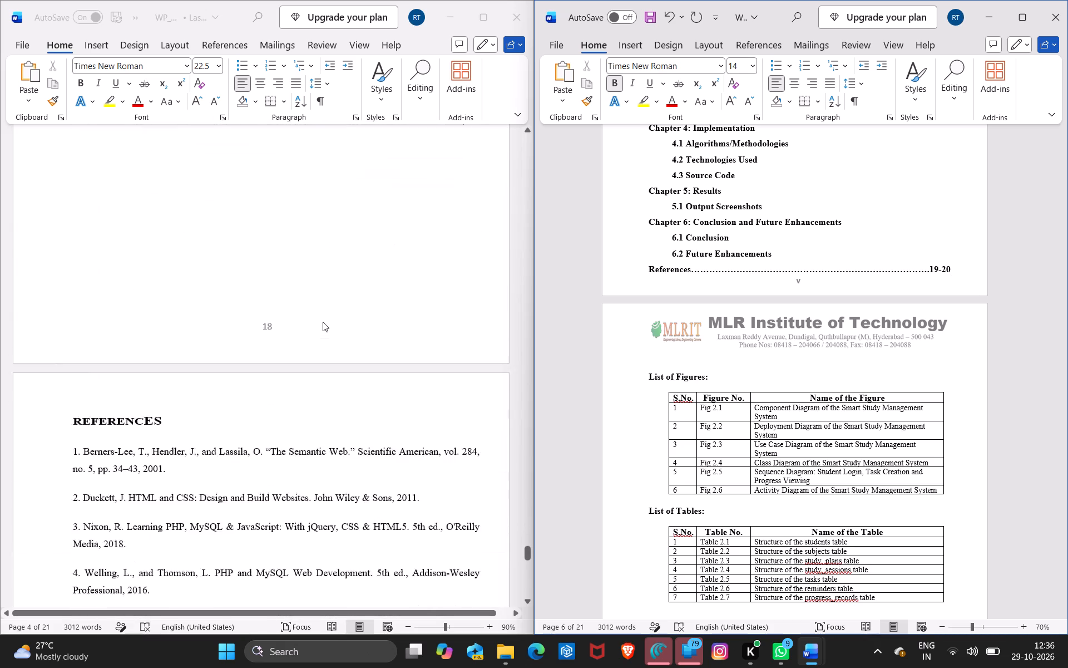
scroll(323, 322, up, 4)
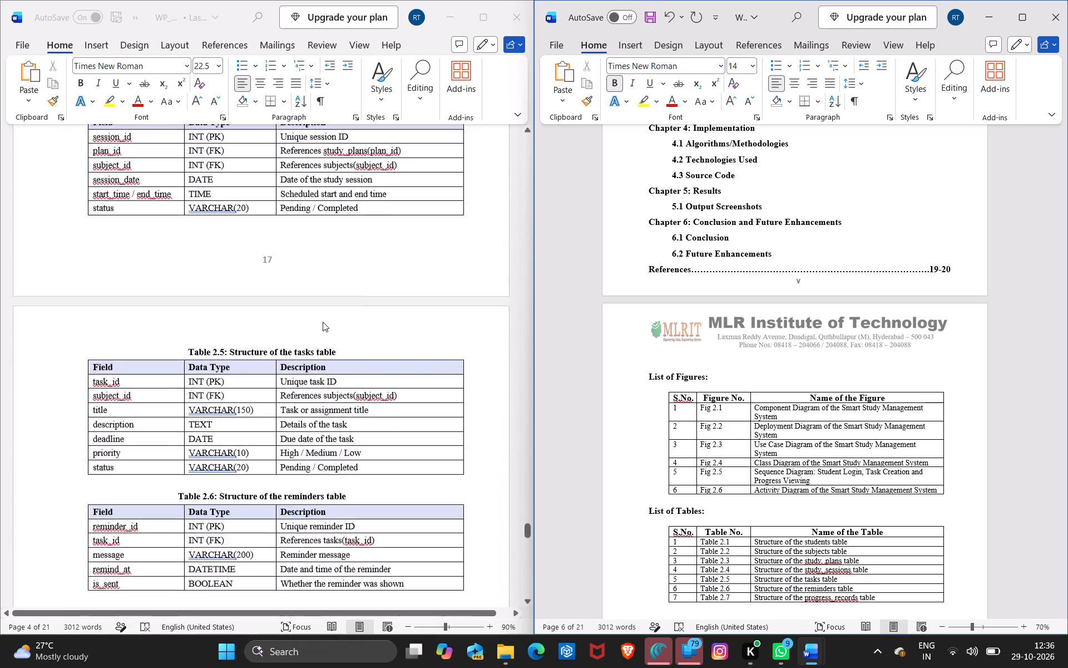
Check the pages of the section 2.2 UML diagrams, from activity back to use case, and review the contents page's chapter entries.
scroll(323, 322, up, 5)
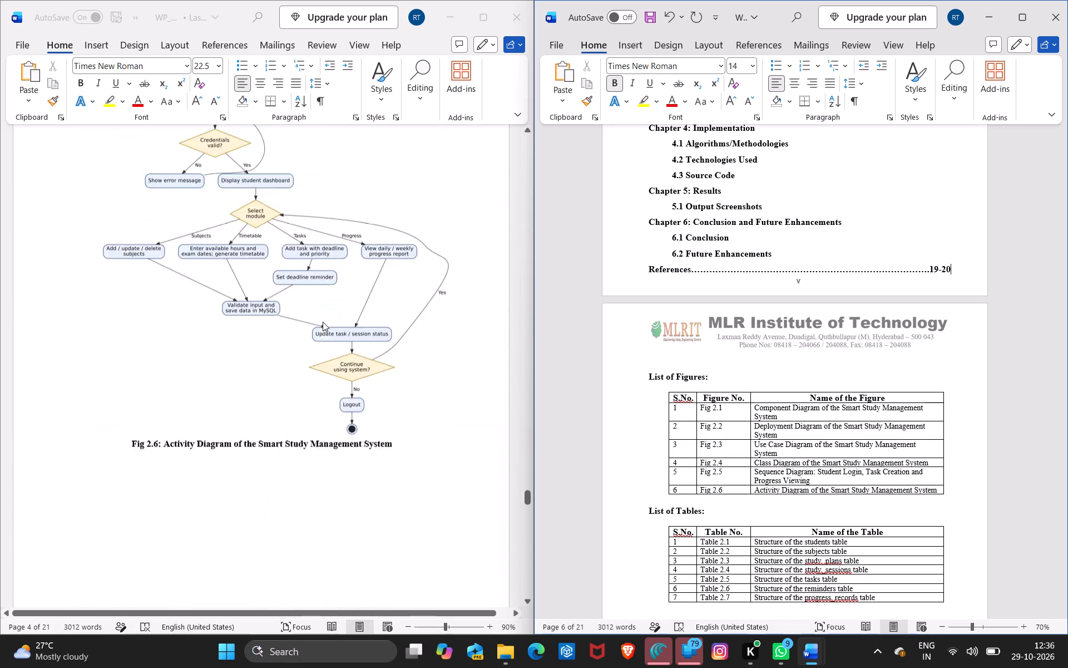
scroll(323, 322, up, 4)
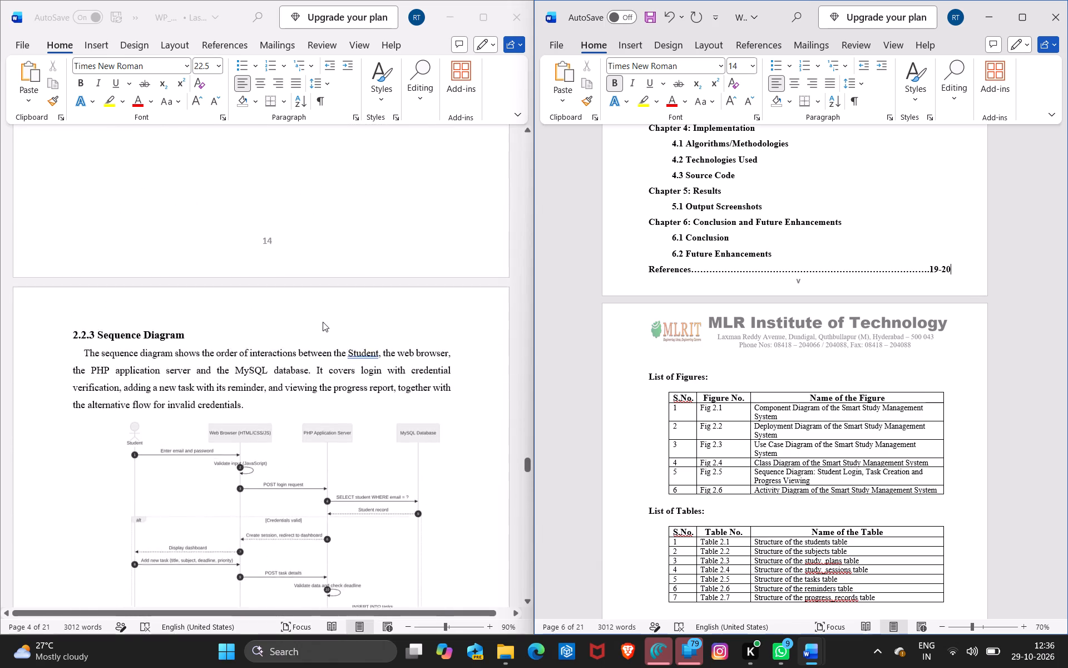
scroll(323, 322, up, 5)
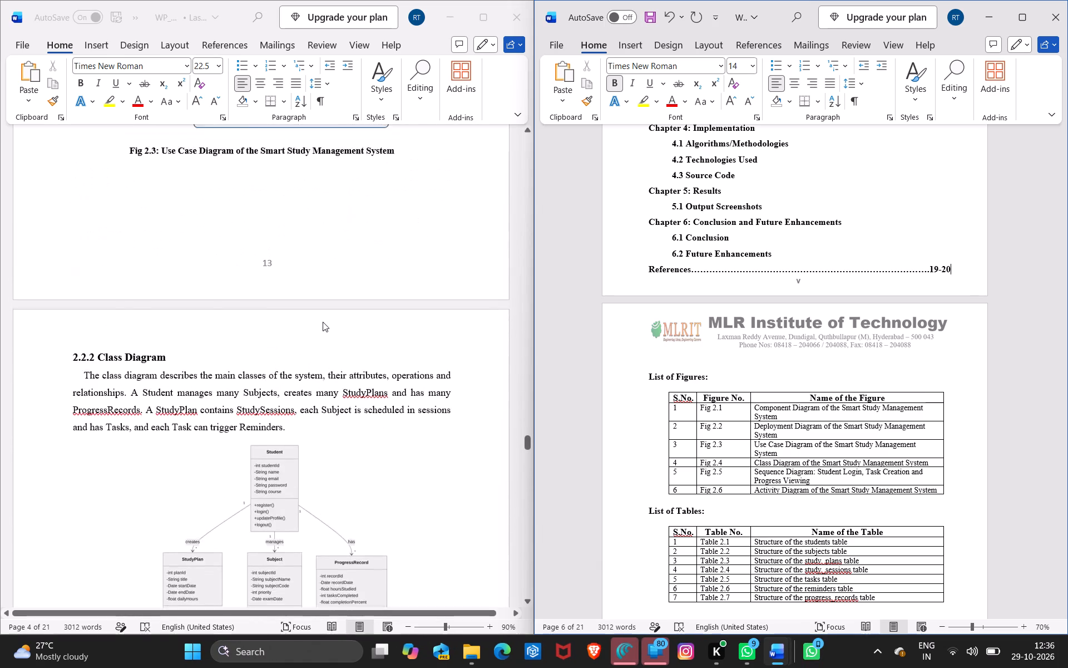
scroll(323, 322, up, 3)
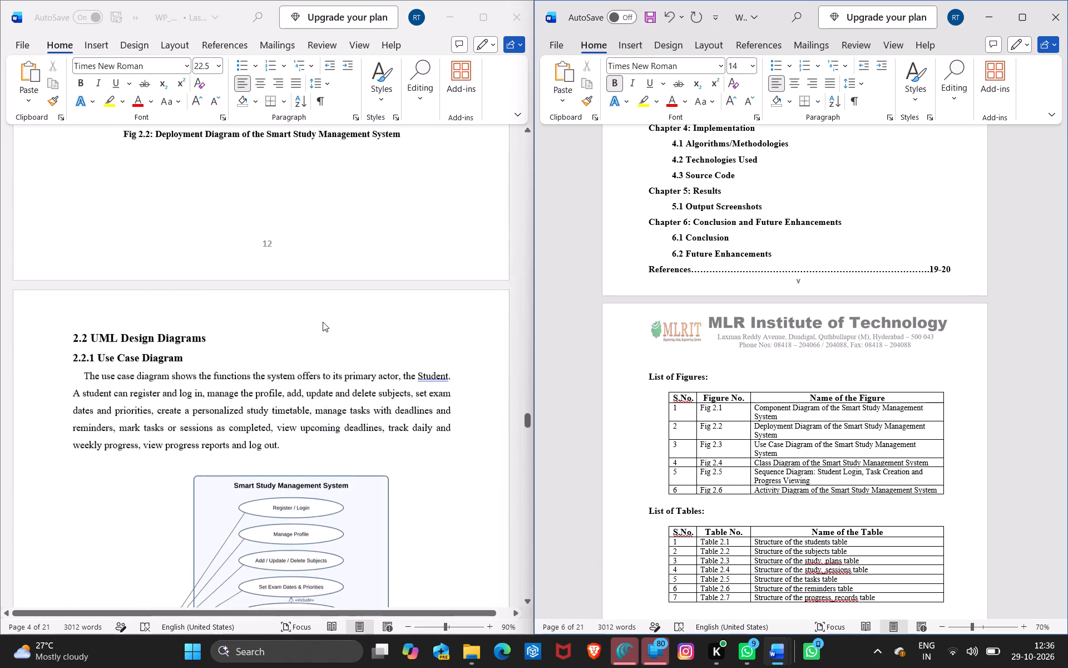
scroll(323, 322, up, 2)
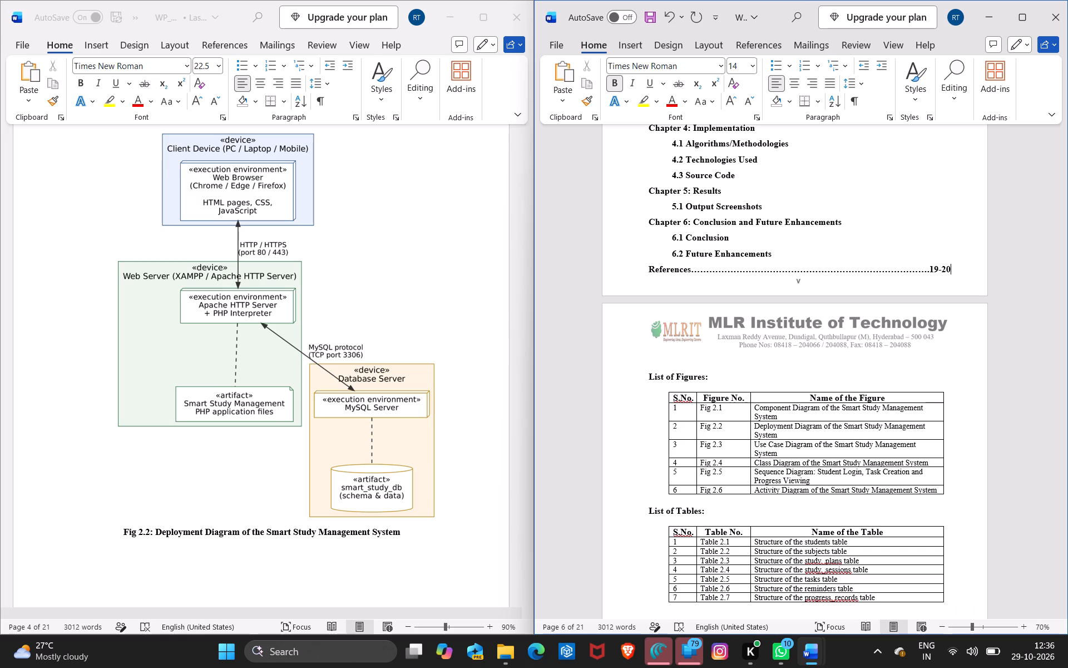
scroll(611, 564, up, 2)
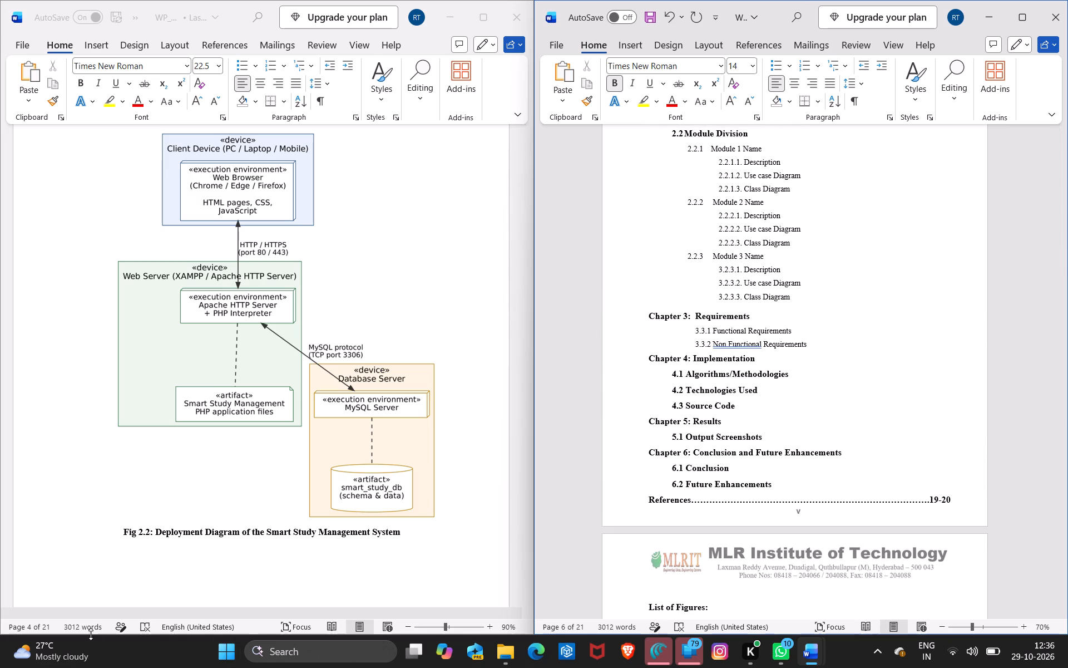
Check which pages the 2.1.1 Component Diagram and 2.1.2 Deployment Diagram sections occupy and where section 2.2 begins.
scroll(91, 634, up, 1)
scroll(193, 538, up, 1)
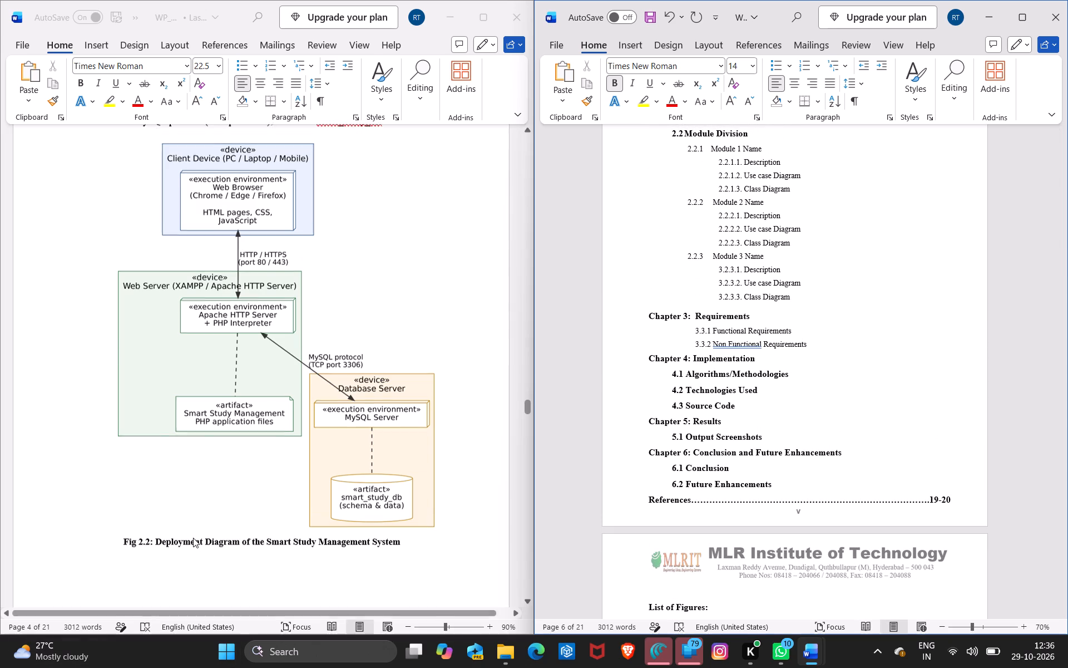
scroll(193, 538, up, 3)
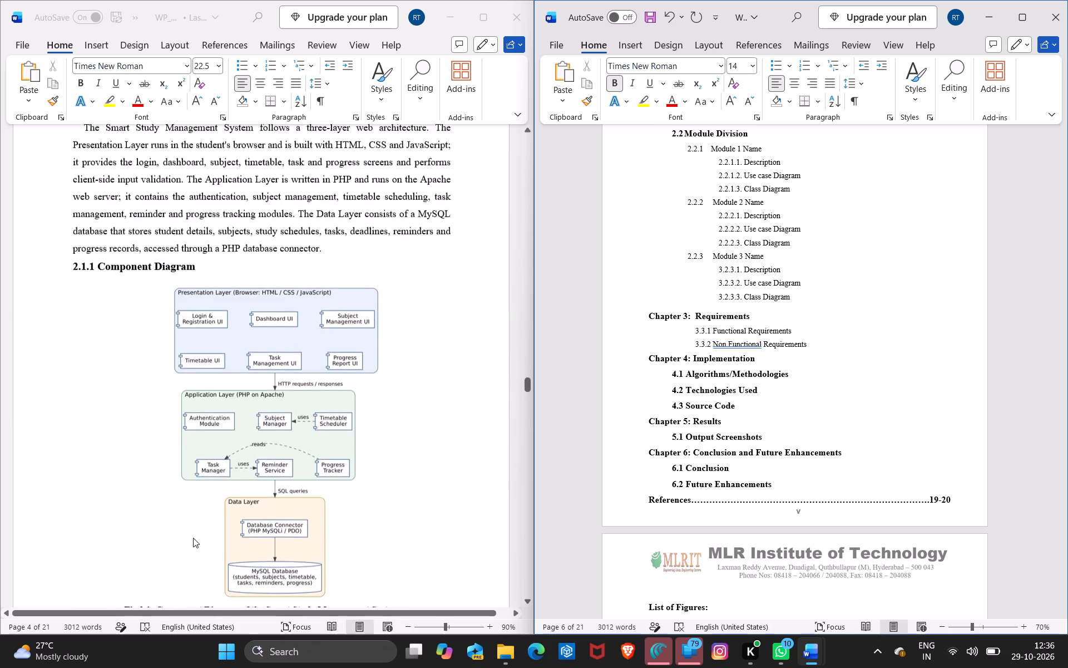
scroll(193, 538, up, 2)
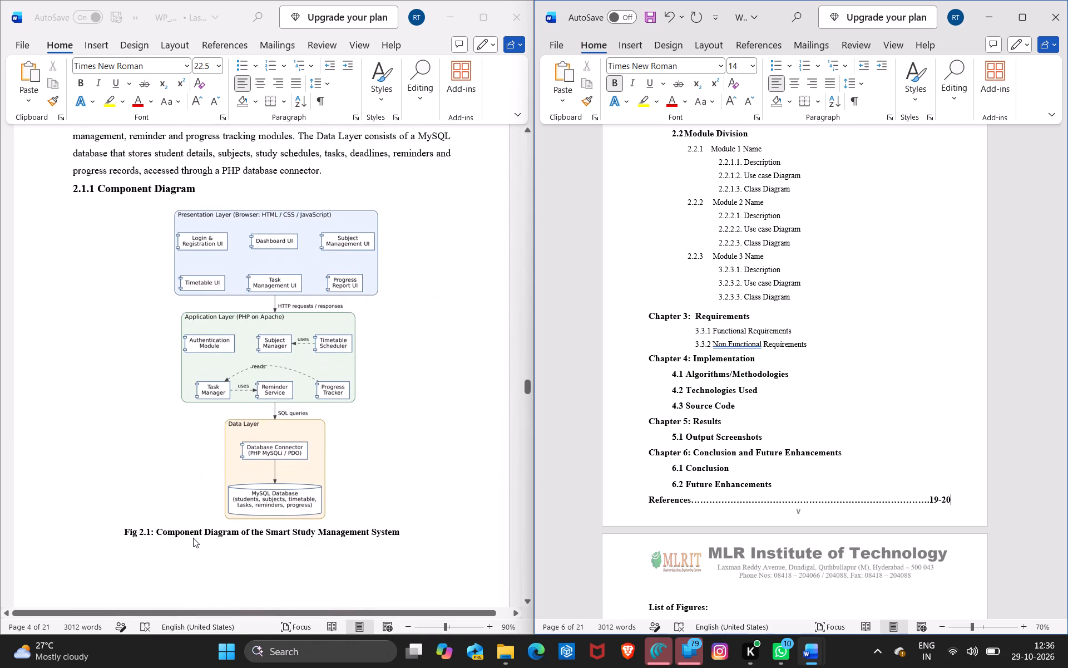
scroll(193, 538, up, 1)
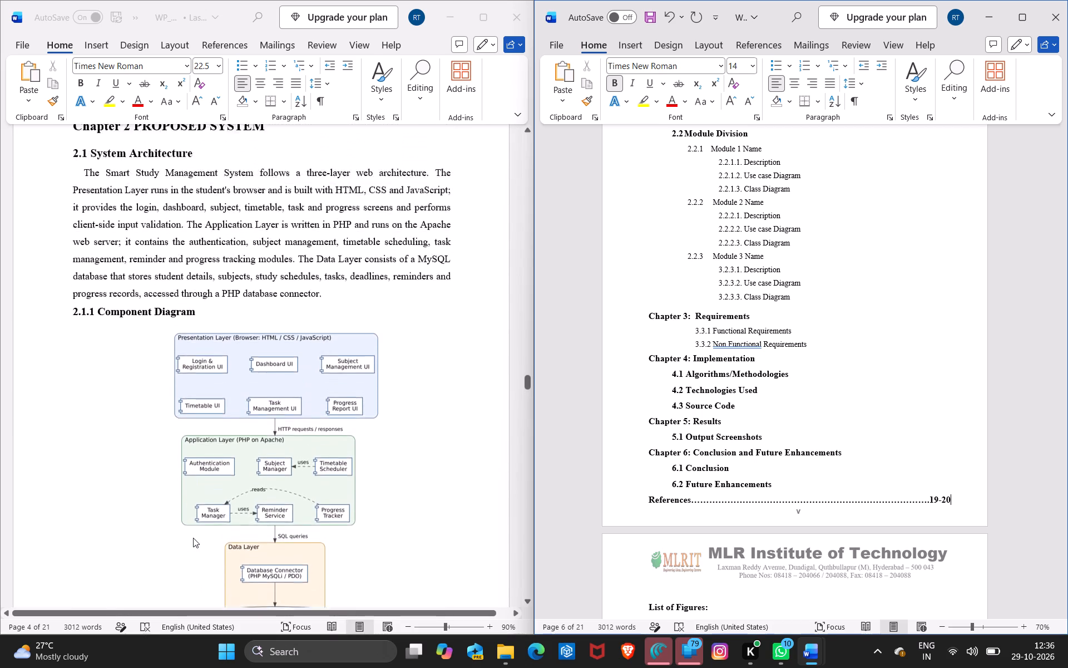
scroll(193, 538, up, 1)
scroll(193, 538, down, 3)
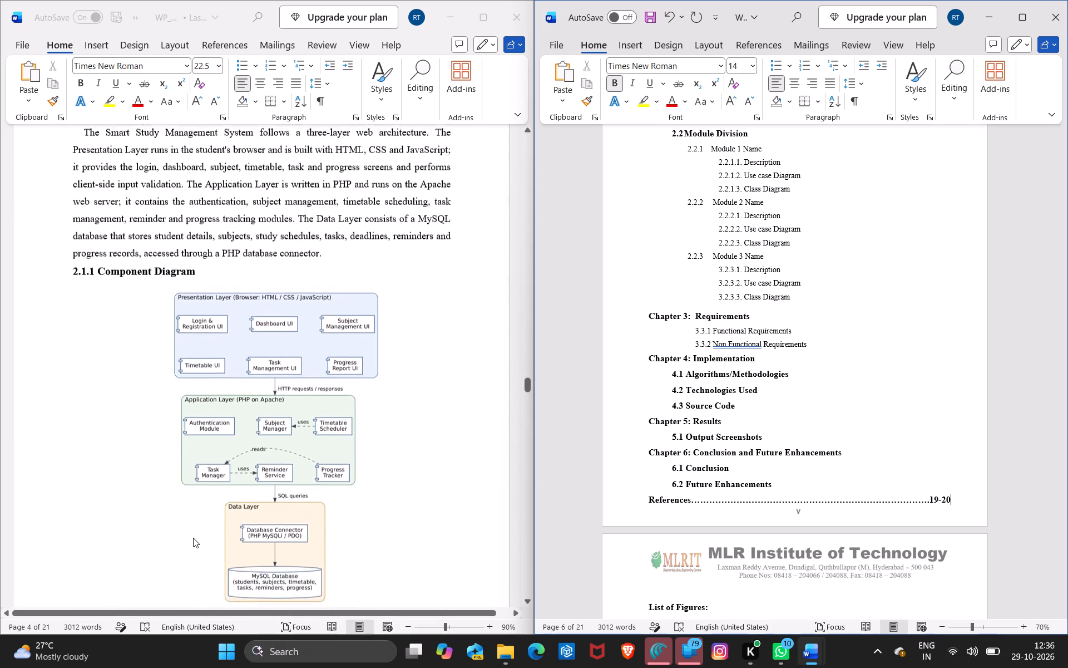
scroll(193, 538, down, 5)
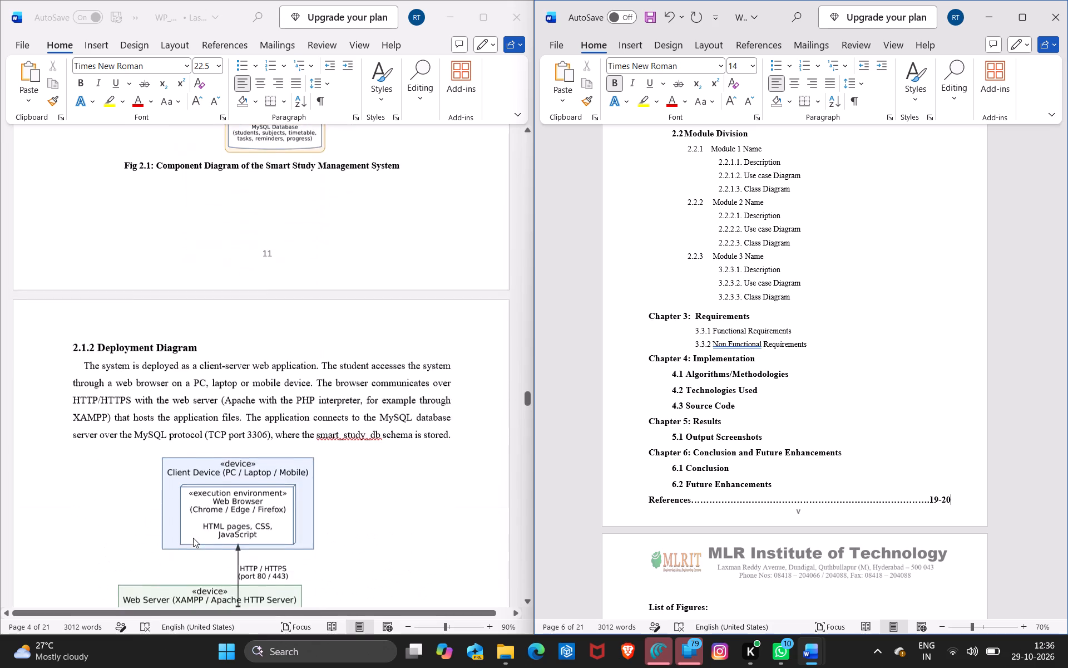
scroll(193, 538, down, 4)
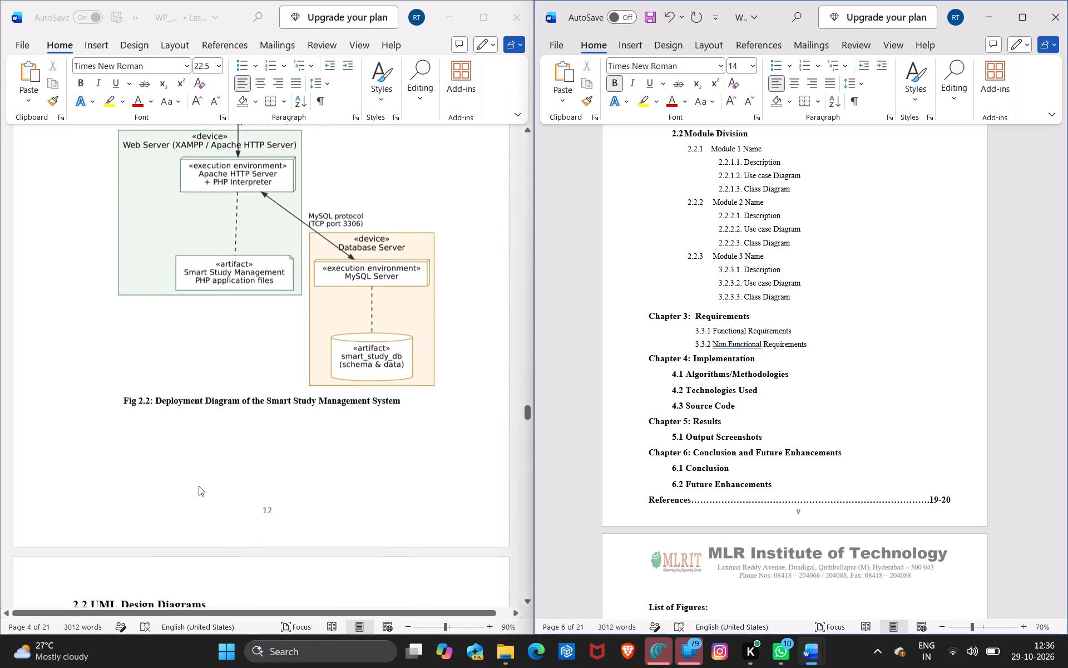
scroll(263, 416, down, 1)
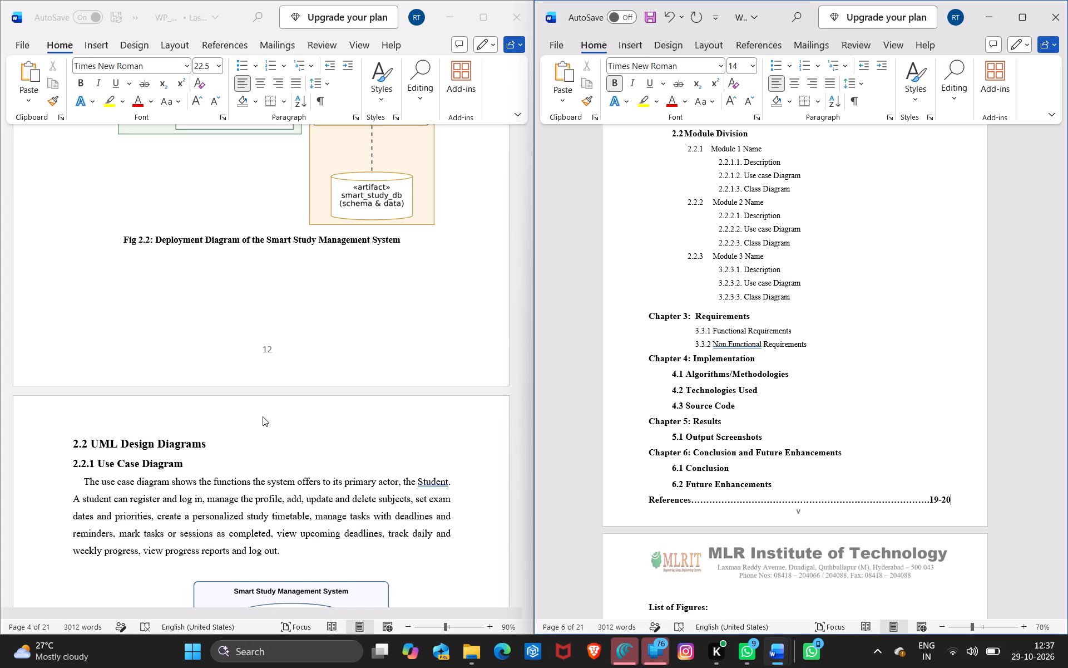
scroll(263, 416, up, 1)
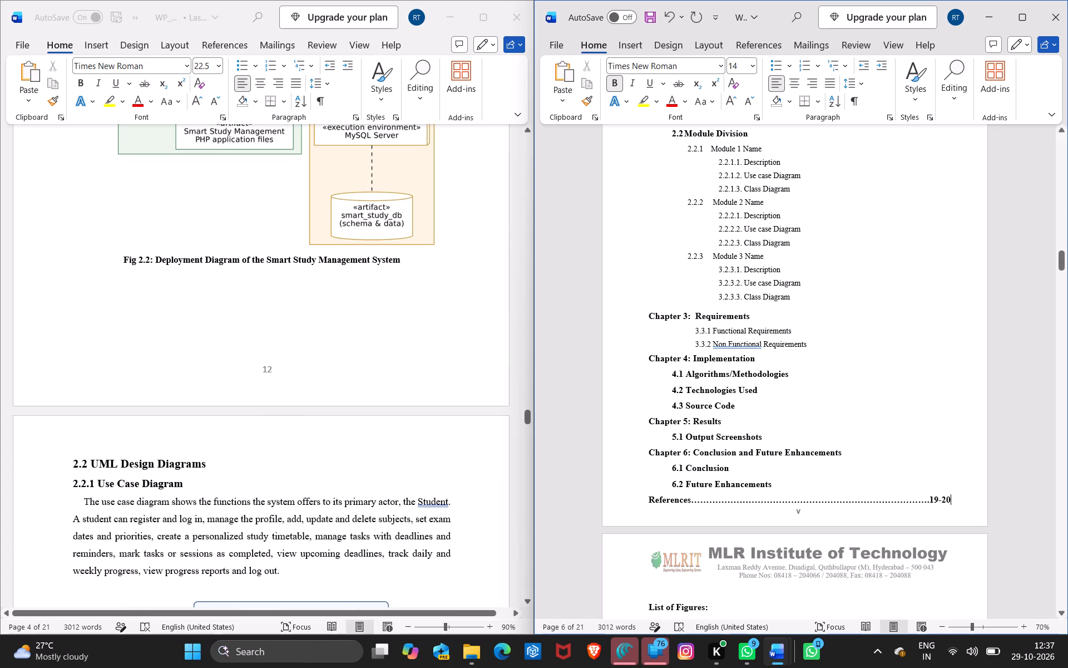
scroll(659, 405, down, 1)
scroll(393, 466, up, 1)
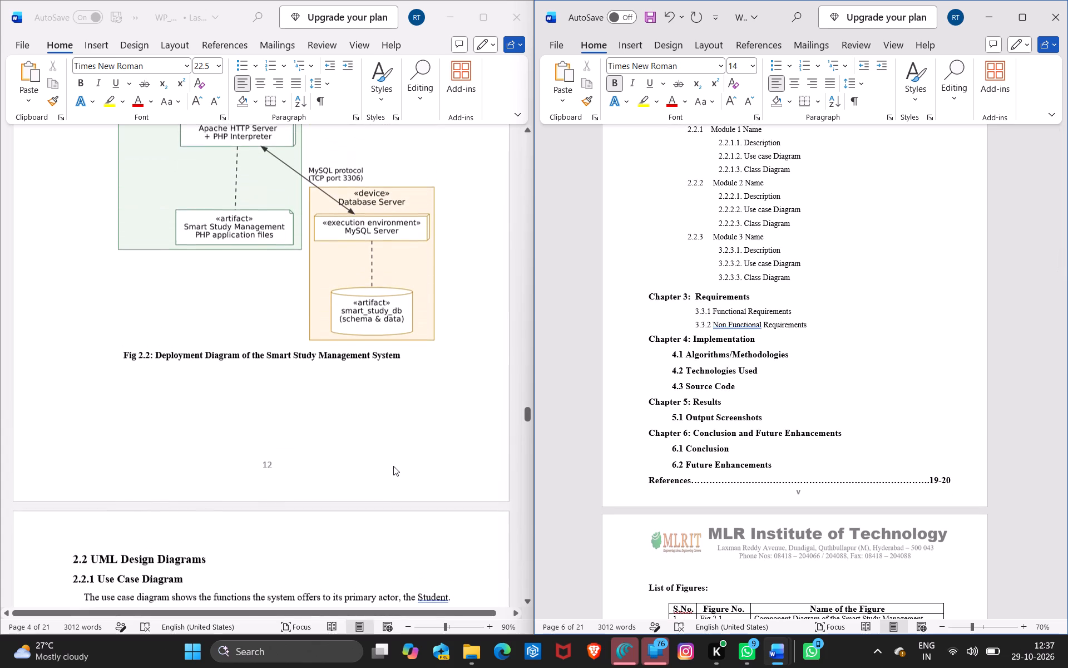
scroll(393, 466, down, 1)
scroll(393, 466, up, 3)
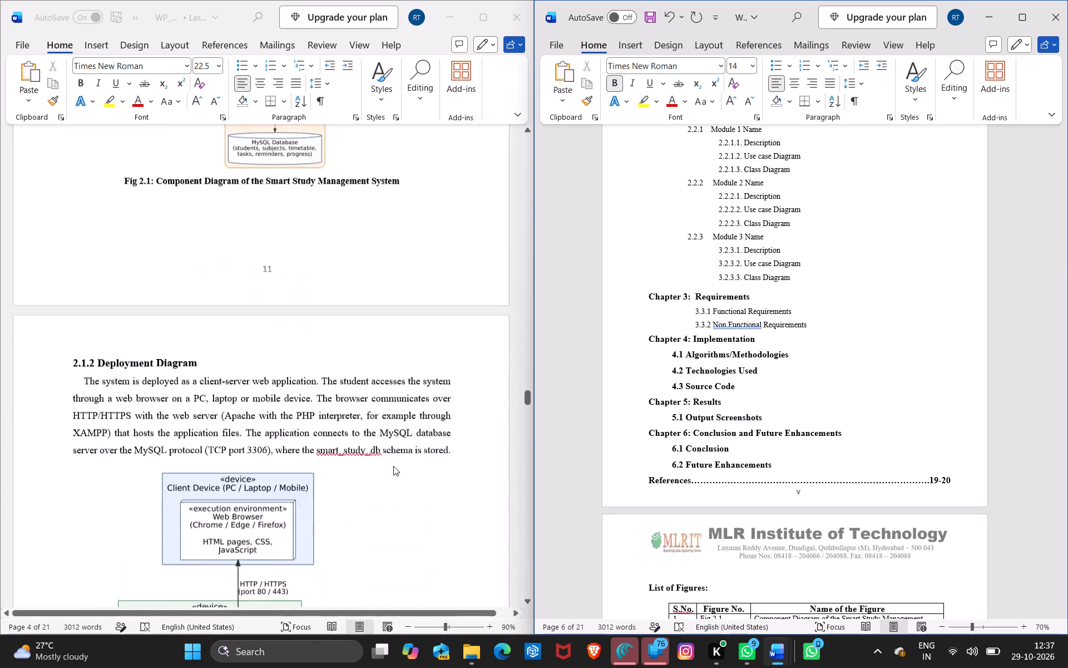
scroll(393, 466, up, 2)
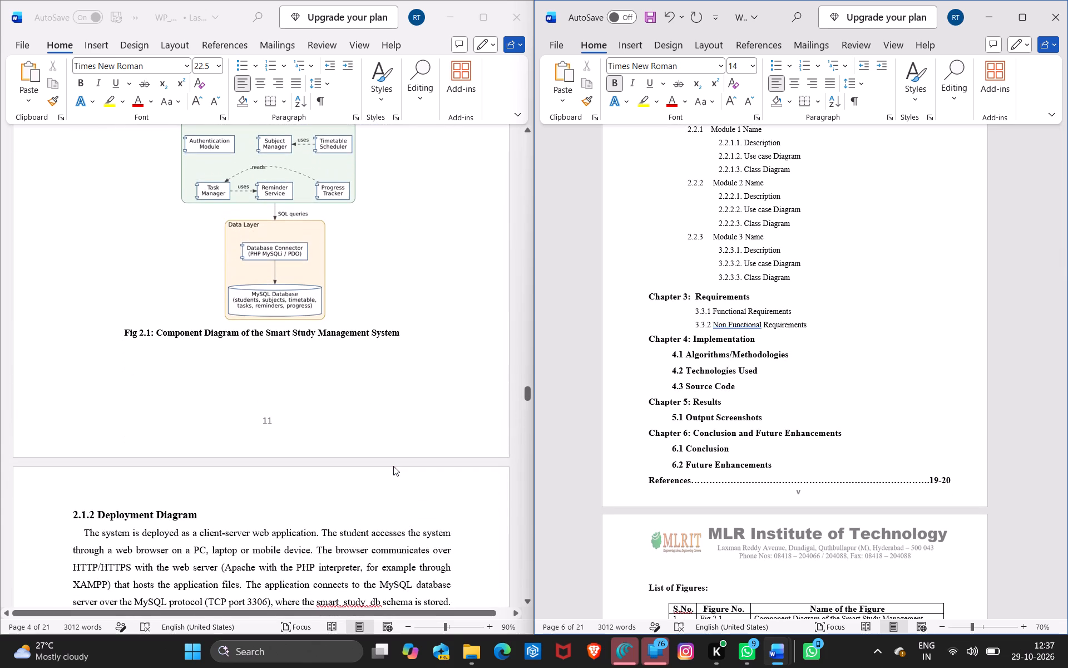
scroll(393, 466, down, 2)
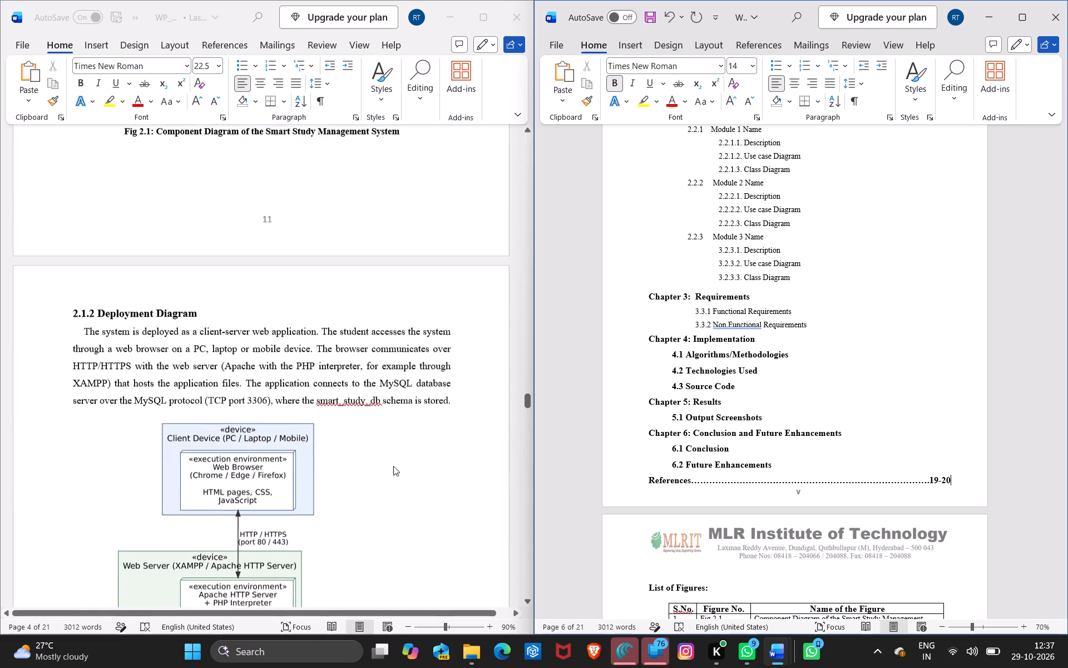
scroll(393, 466, up, 1)
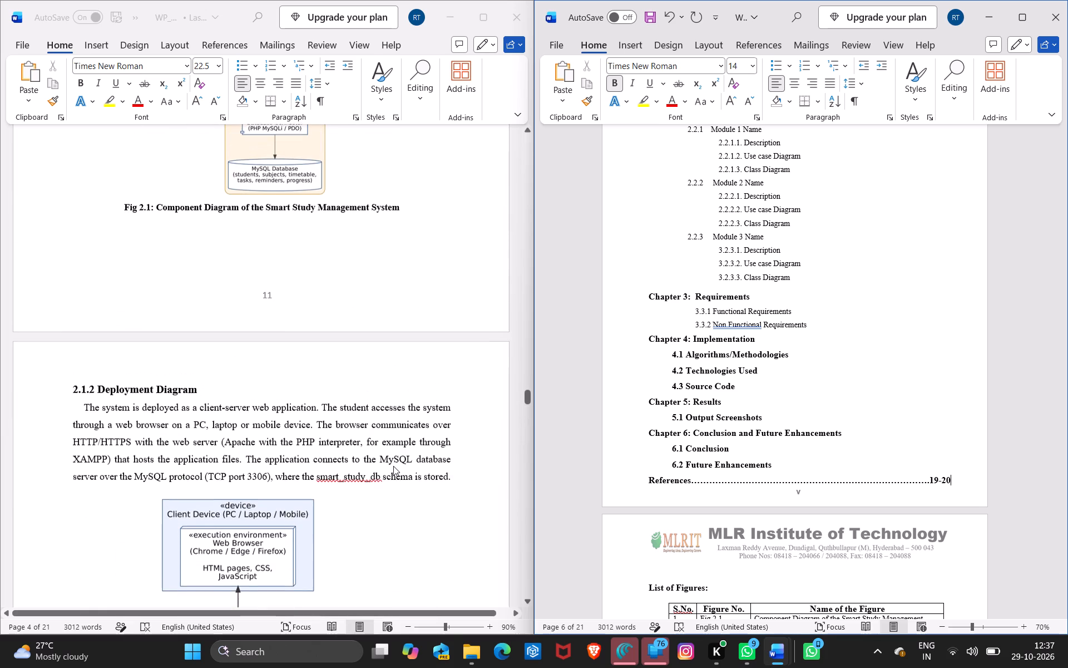
Check which pages the Chapter 1 sections 1.1 Overview and 1.2 Objectives occupy and where Chapter 2 begins.
click(353, 303)
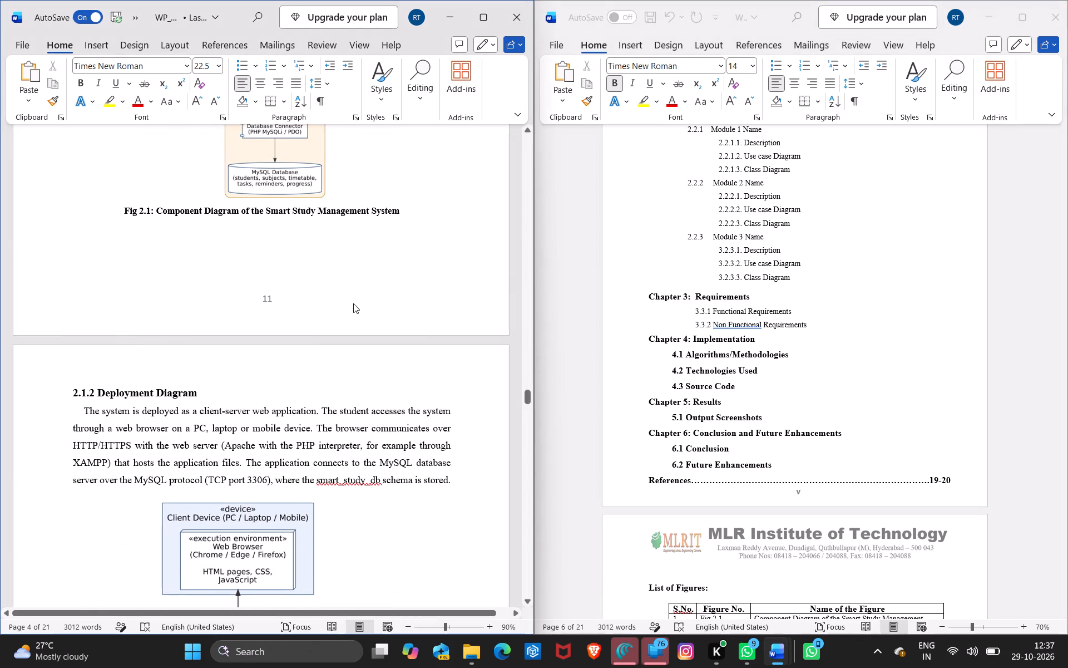
scroll(353, 303, up, 4)
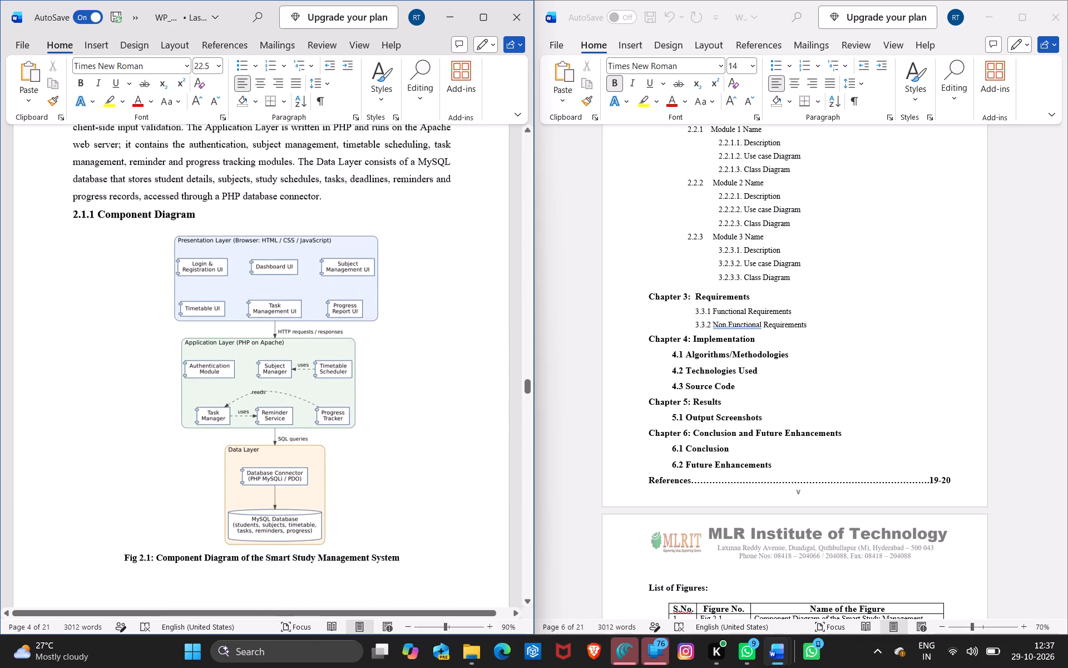
scroll(353, 303, up, 4)
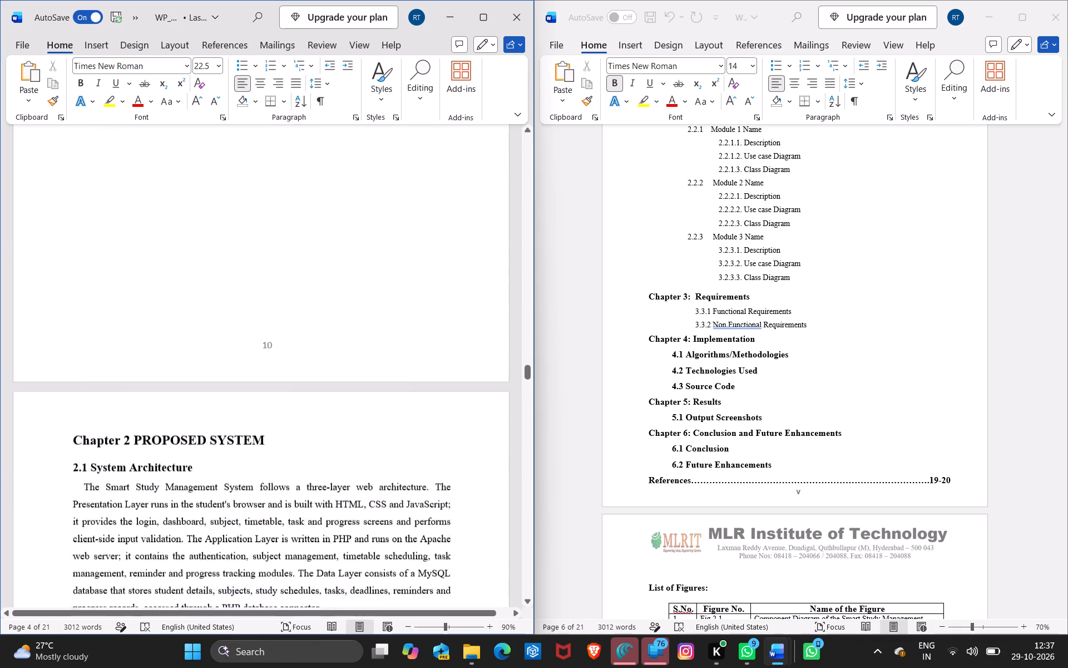
scroll(353, 303, up, 4)
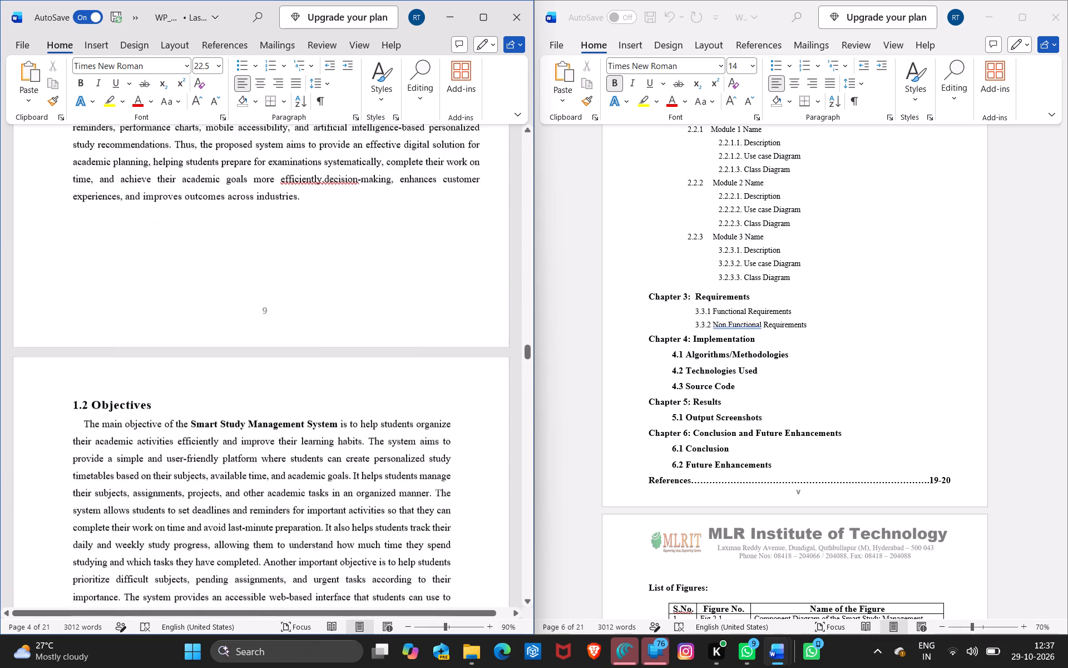
scroll(353, 303, up, 3)
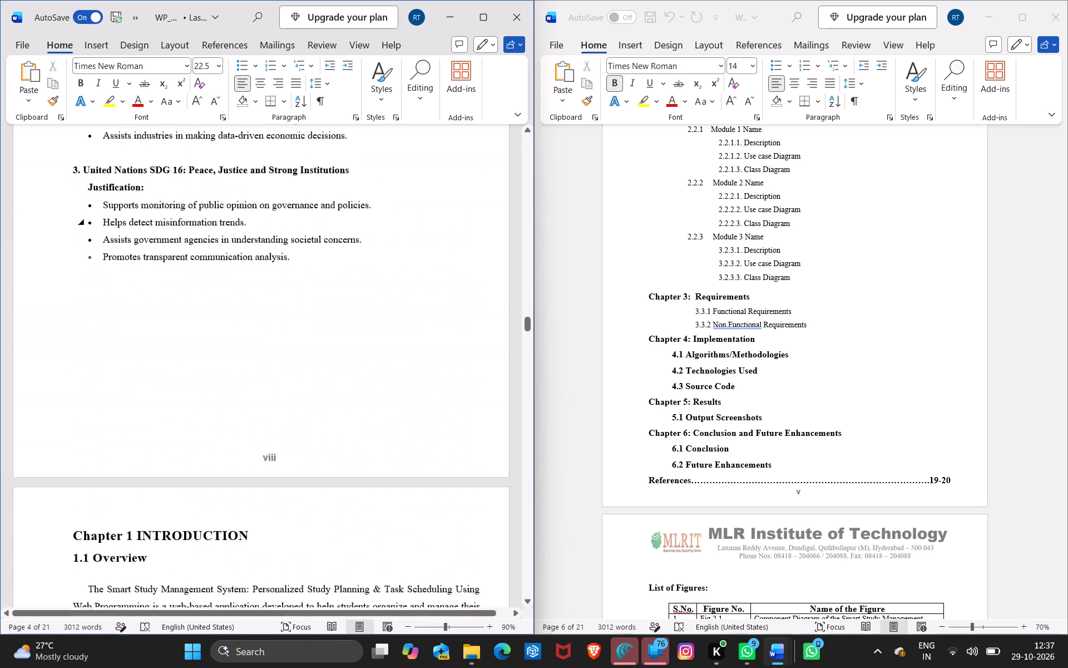
scroll(353, 303, up, 2)
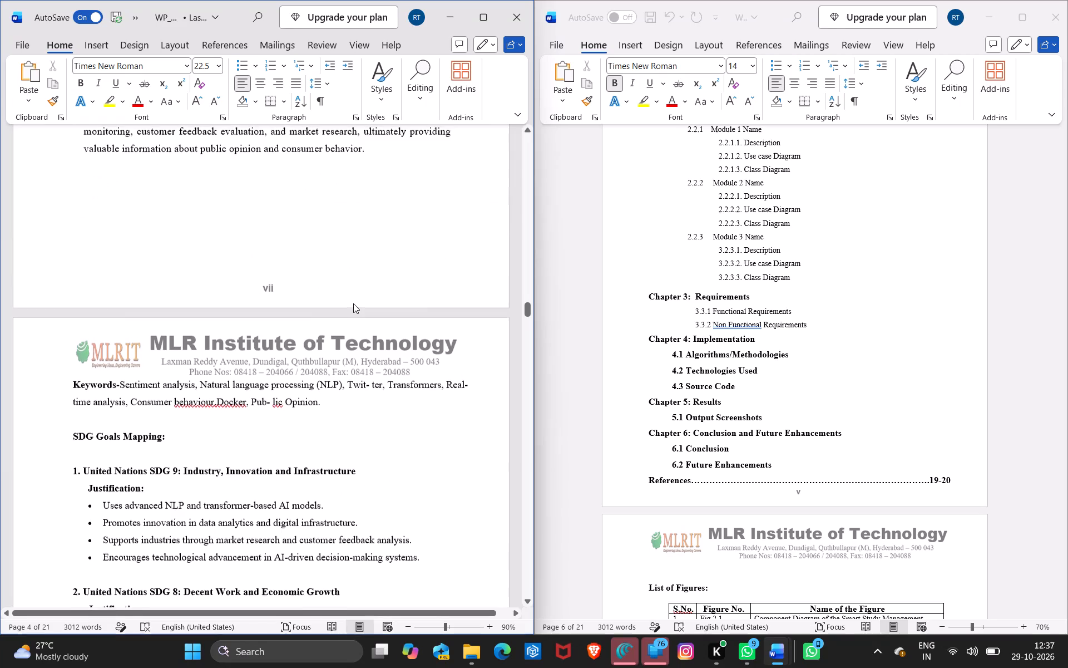
scroll(353, 303, down, 3)
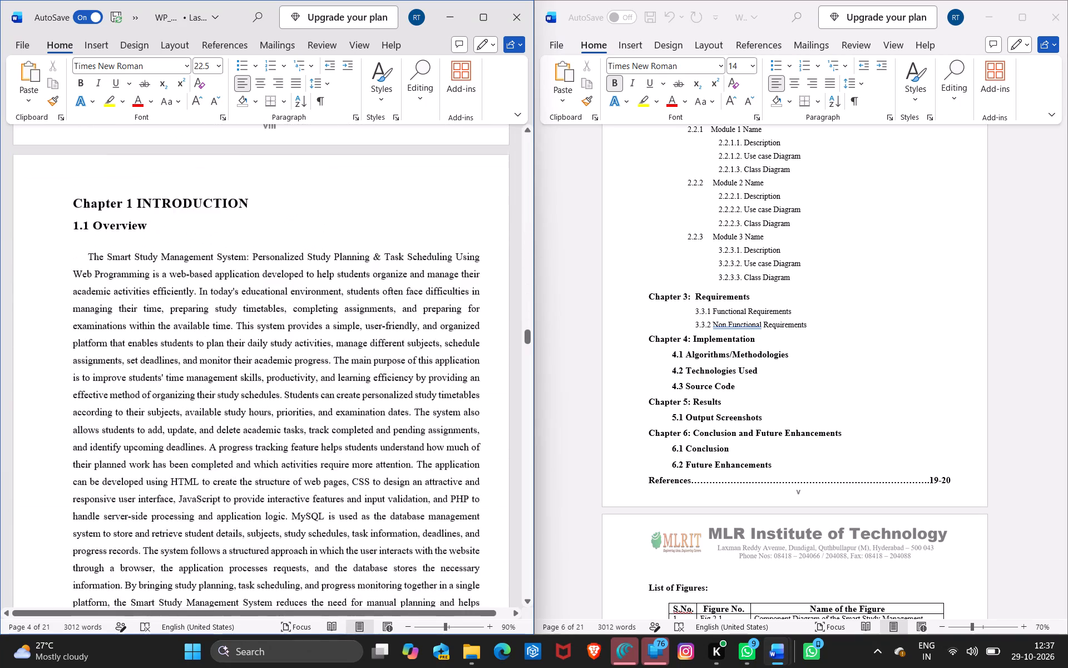
scroll(353, 303, down, 3)
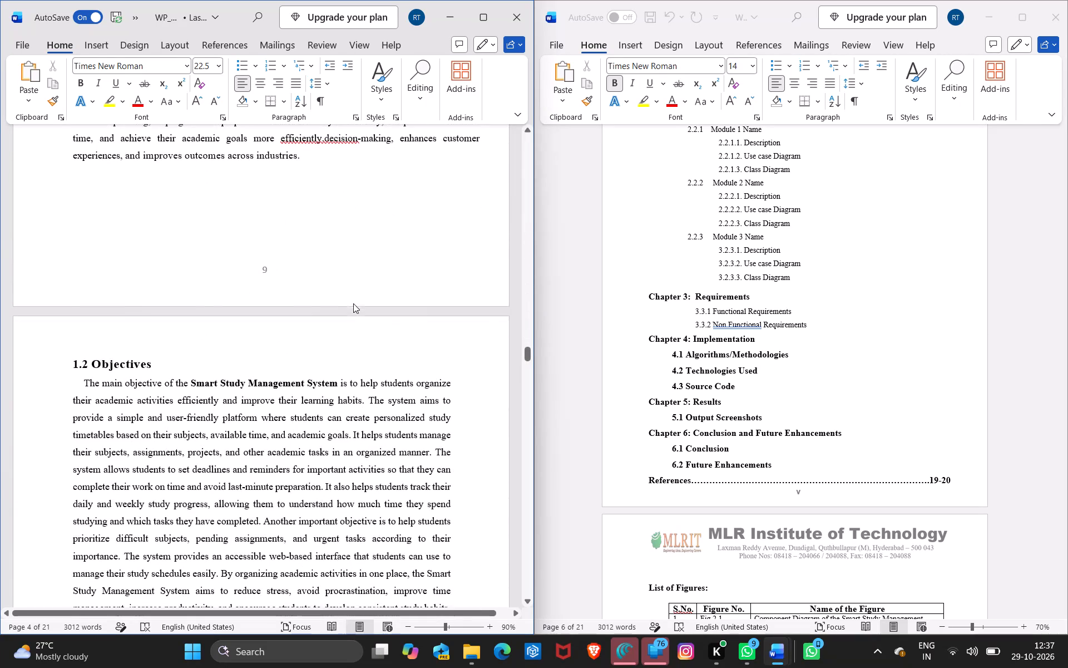
scroll(353, 303, down, 2)
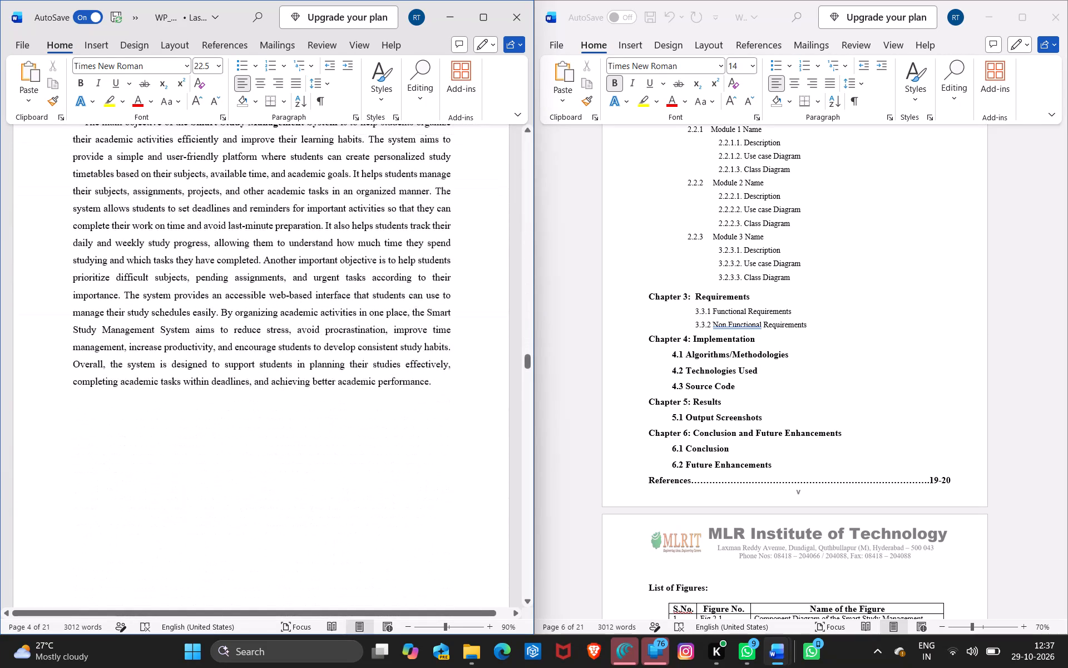
scroll(321, 347, down, 1)
scroll(321, 347, up, 1)
scroll(321, 347, down, 1)
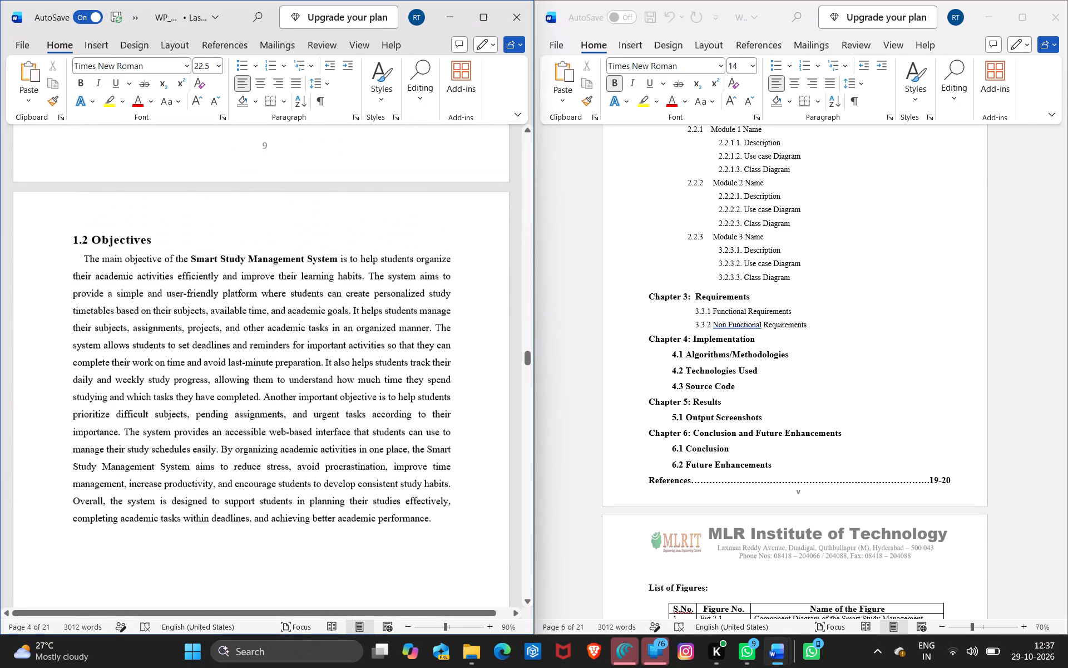
scroll(321, 347, down, 2)
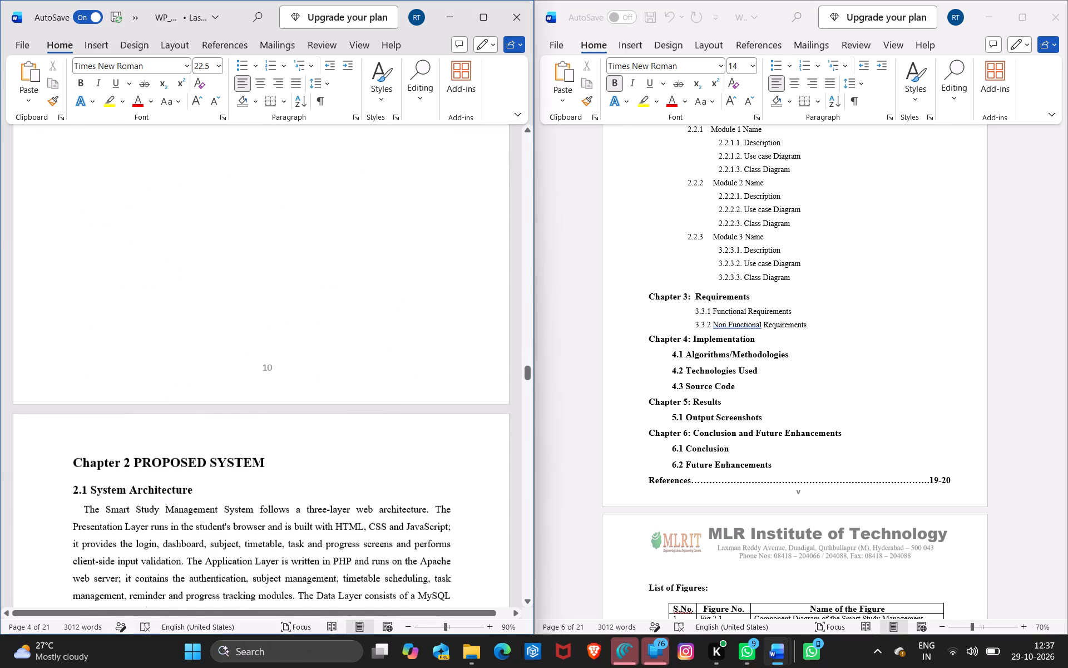
scroll(321, 347, down, 1)
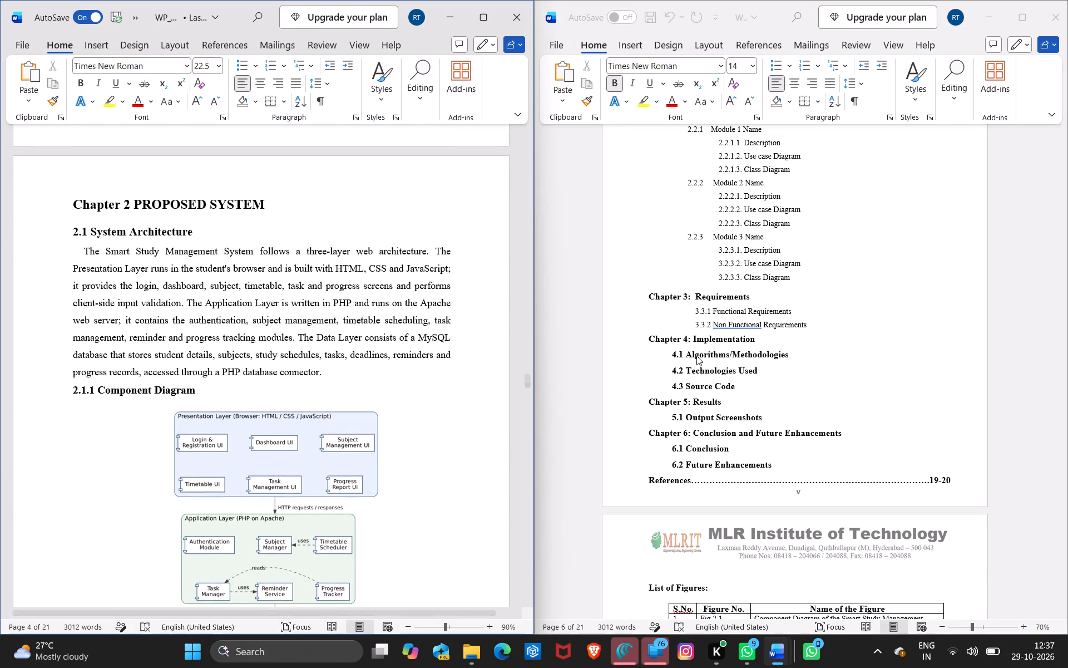
Compare the contents page's Chapter 1 and 2 entries with the pages of the component, deployment and use case diagrams.
scroll(696, 356, up, 1)
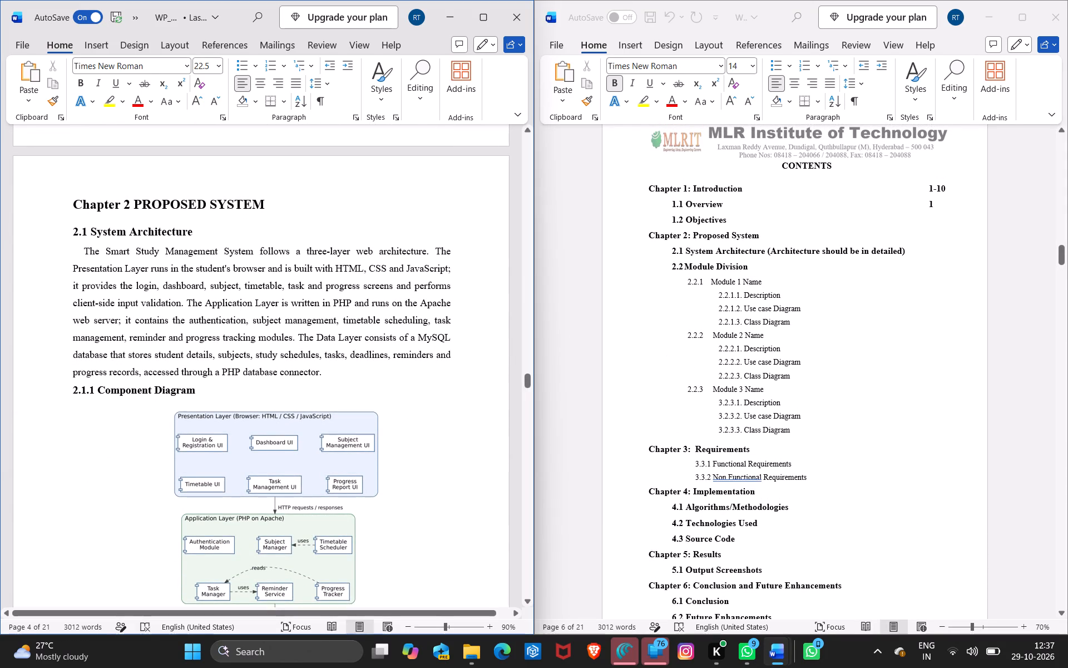
scroll(295, 380, down, 2)
scroll(295, 380, up, 1)
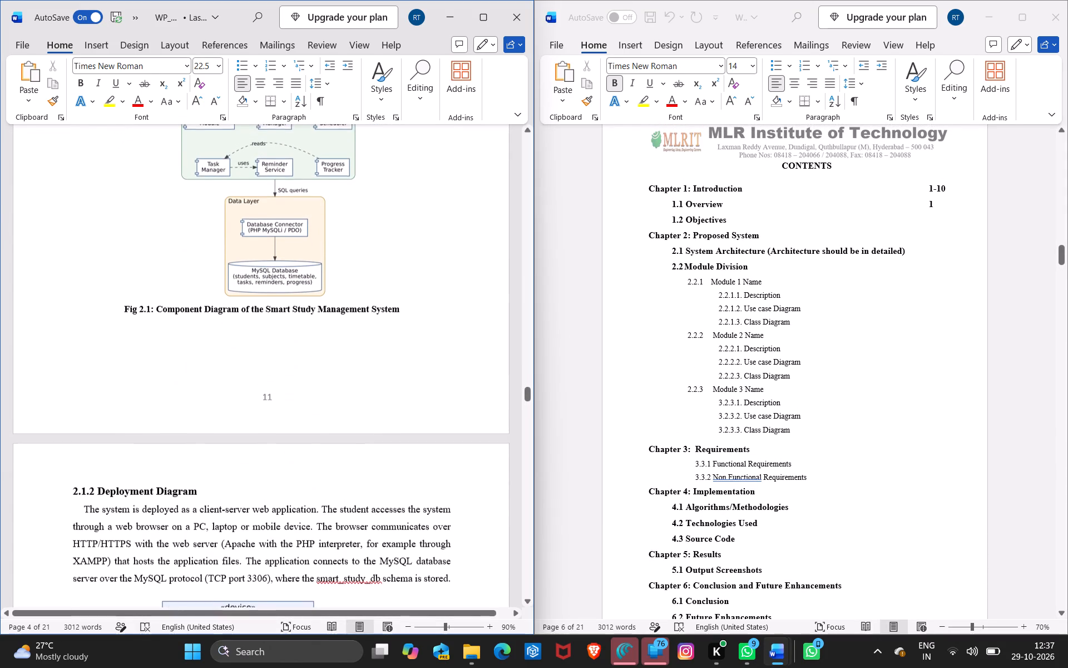
scroll(295, 380, up, 1)
scroll(295, 380, down, 1)
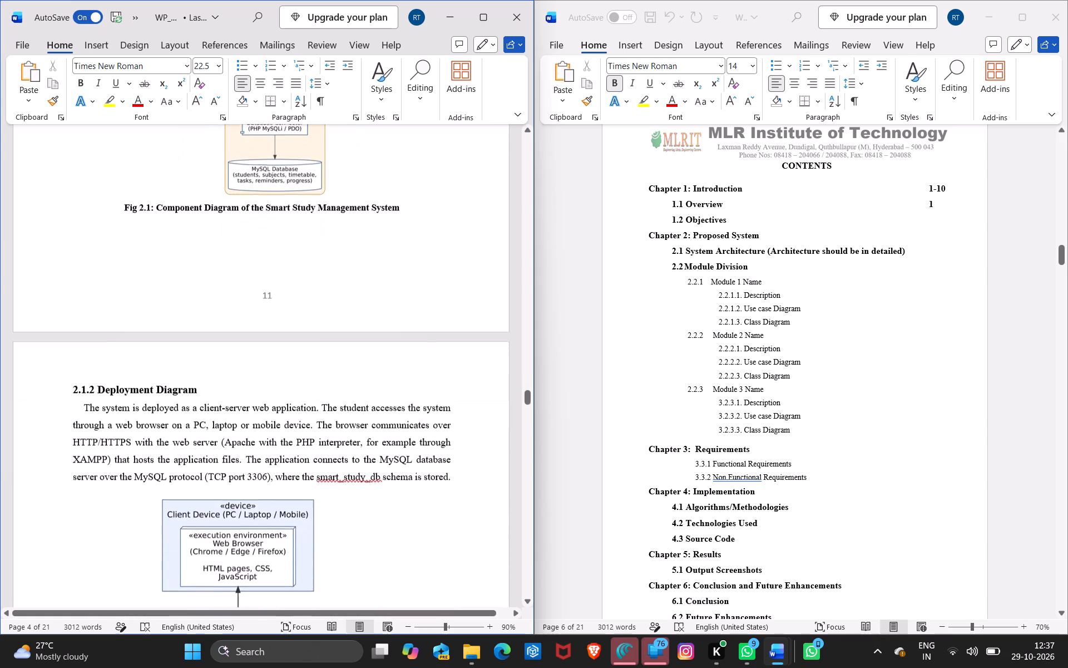
scroll(295, 380, down, 2)
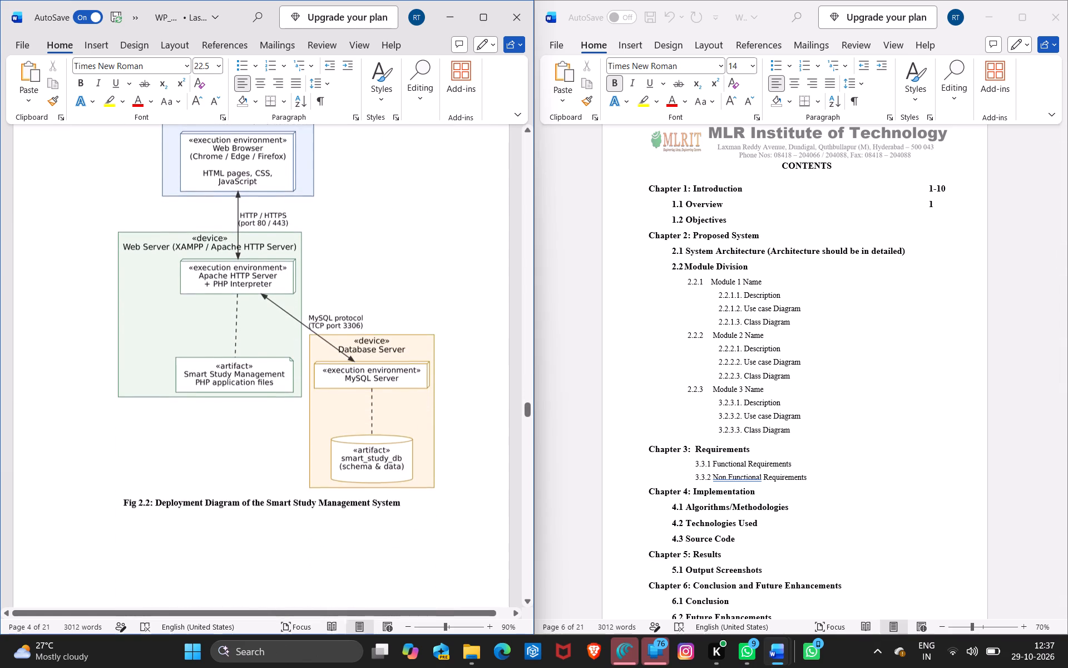
scroll(295, 380, down, 1)
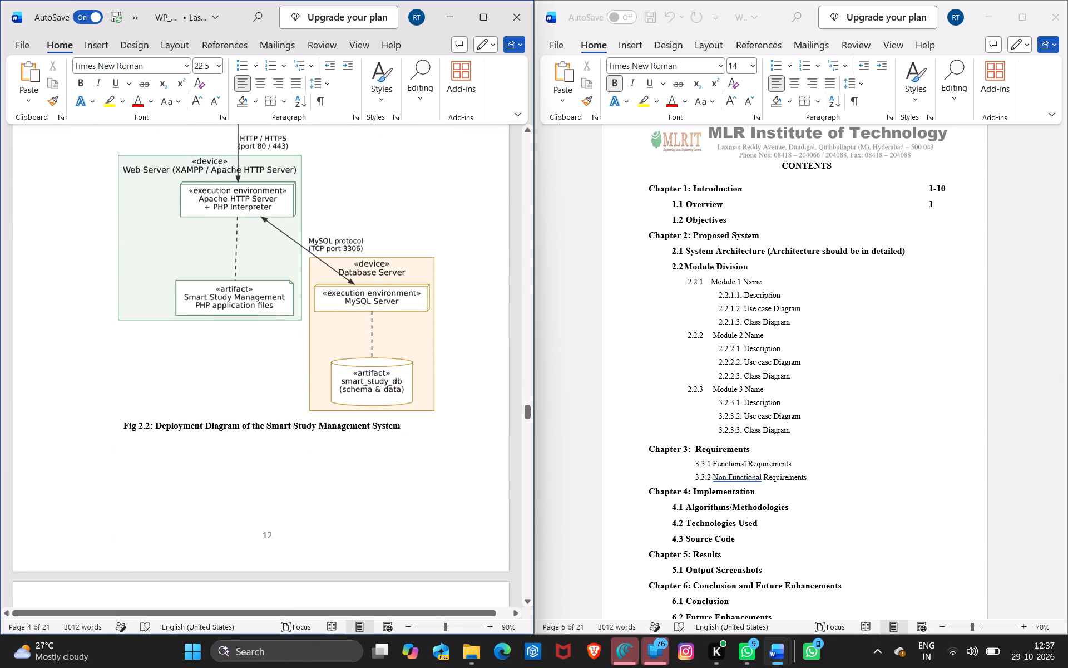
scroll(295, 380, down, 2)
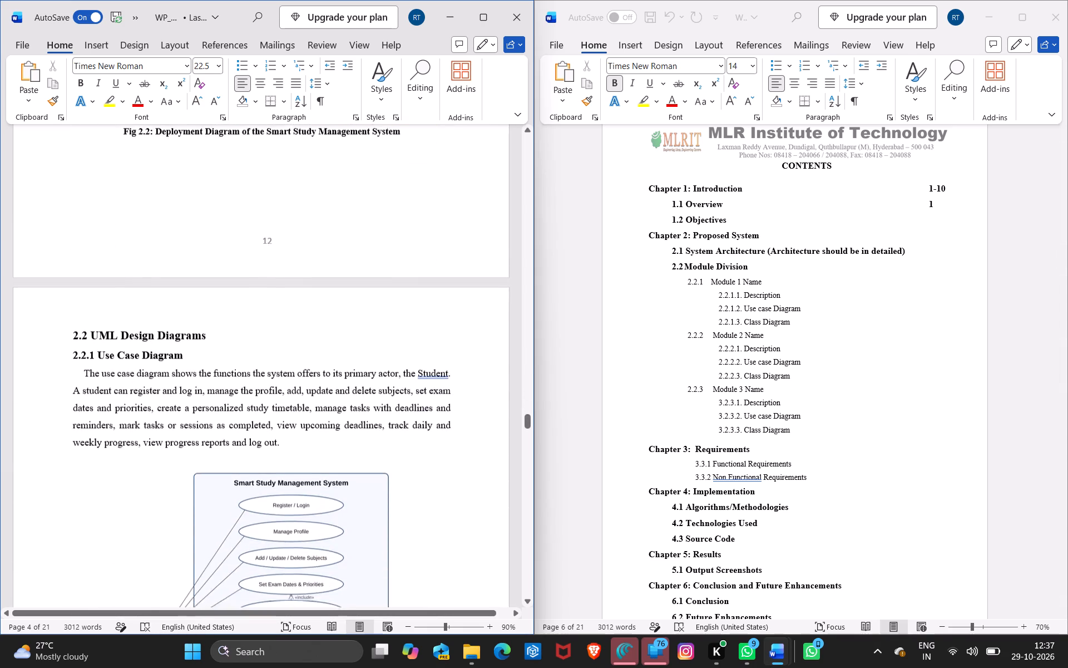
scroll(295, 380, down, 3)
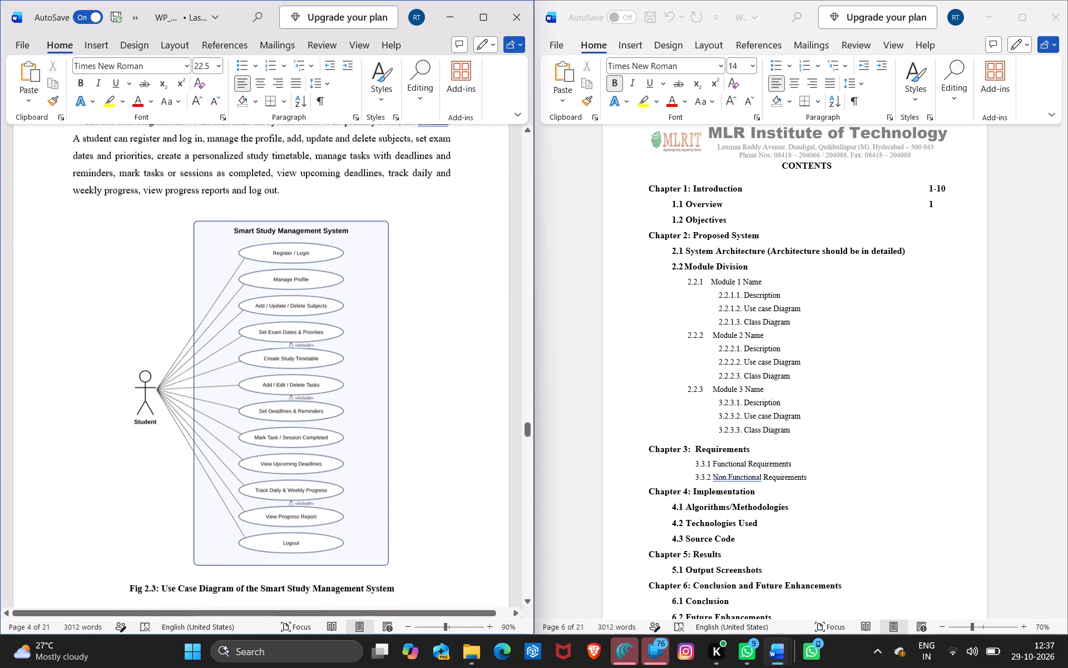
scroll(295, 380, down, 3)
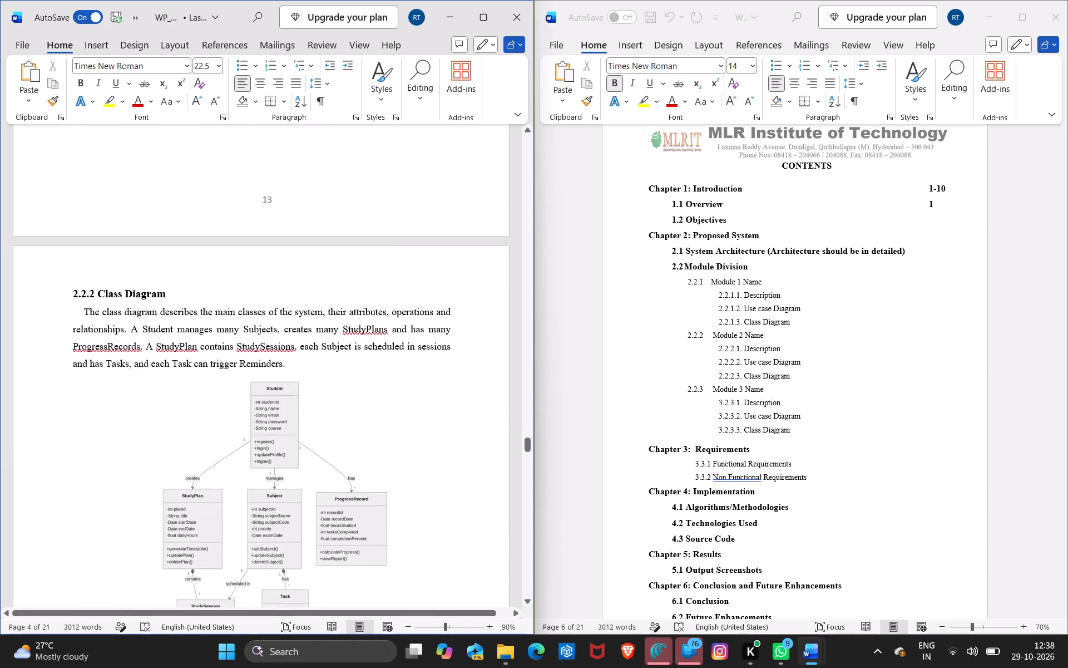
Check the pages of the class, sequence and activity diagrams in section 2.2 against the module entries on the contents page.
scroll(295, 380, down, 1)
scroll(860, 400, down, 1)
scroll(860, 400, up, 1)
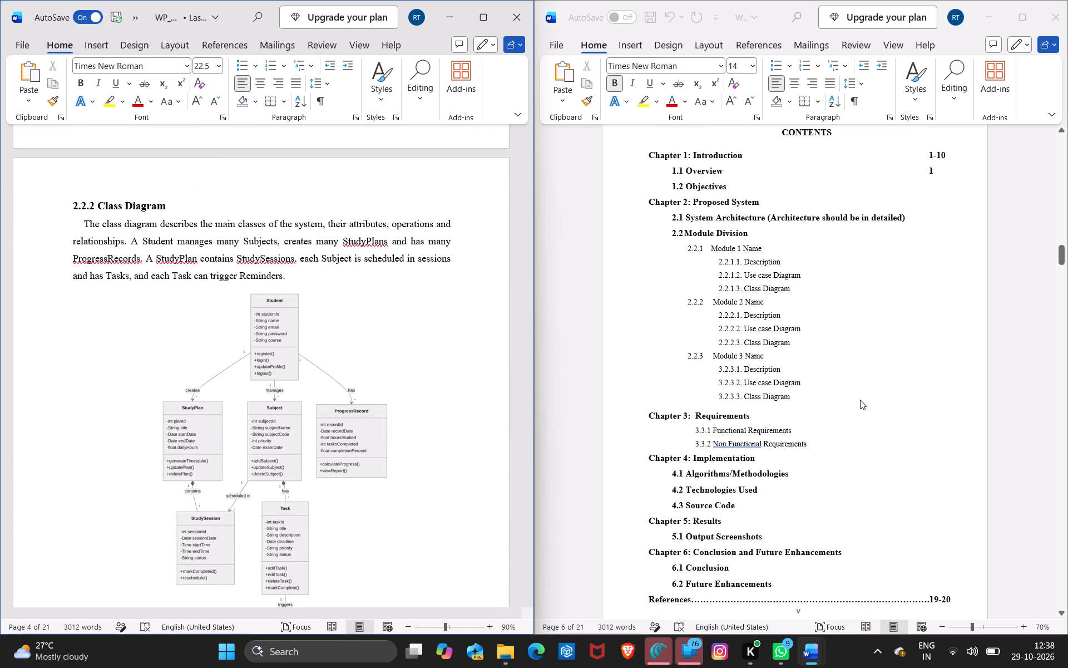
scroll(860, 400, up, 1)
scroll(467, 360, down, 1)
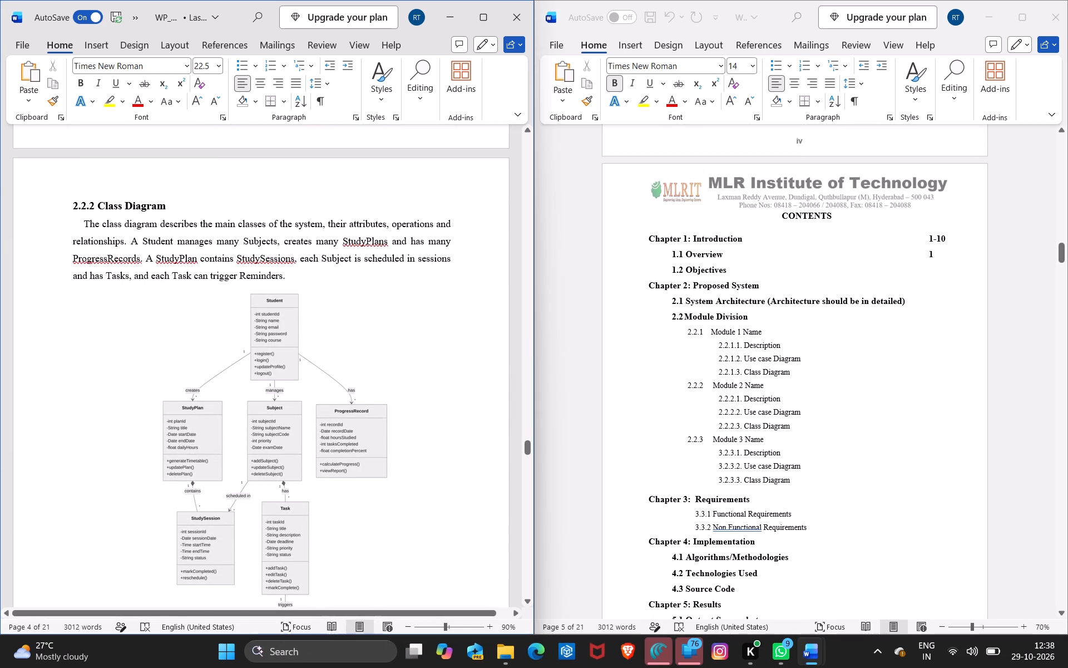
scroll(467, 360, down, 1)
scroll(404, 377, up, 1)
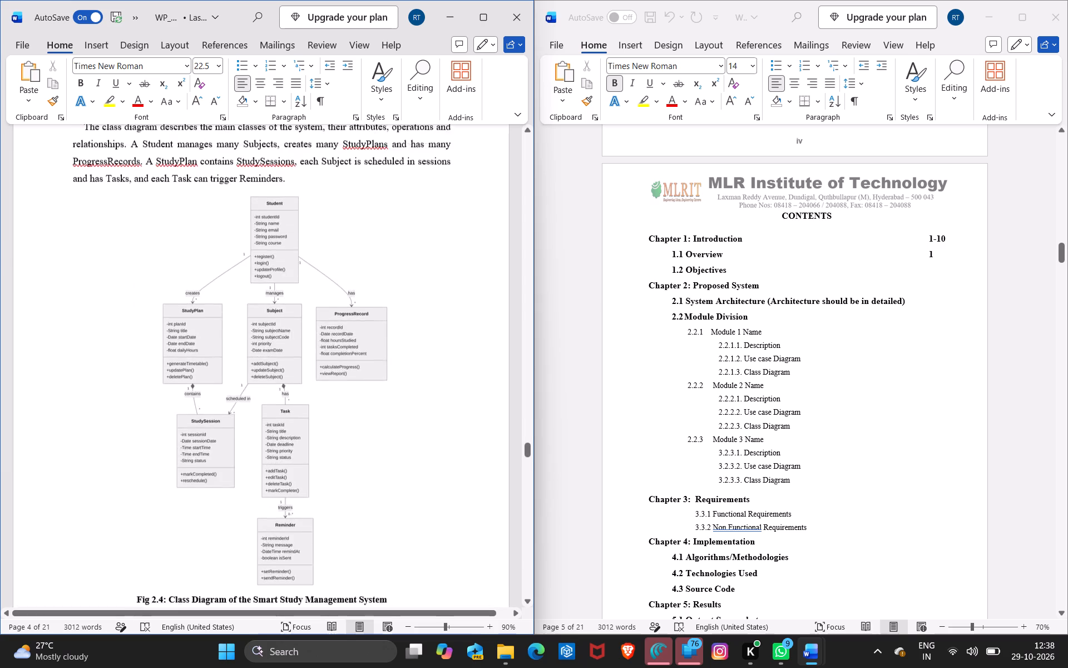
scroll(404, 377, up, 1)
scroll(404, 377, down, 2)
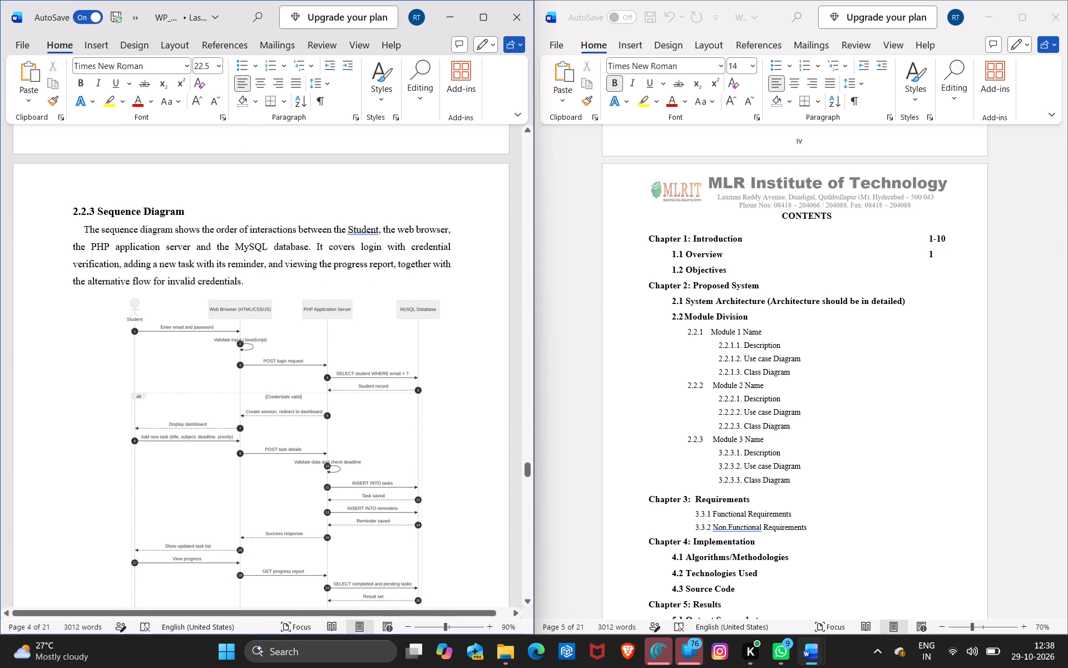
scroll(404, 377, down, 2)
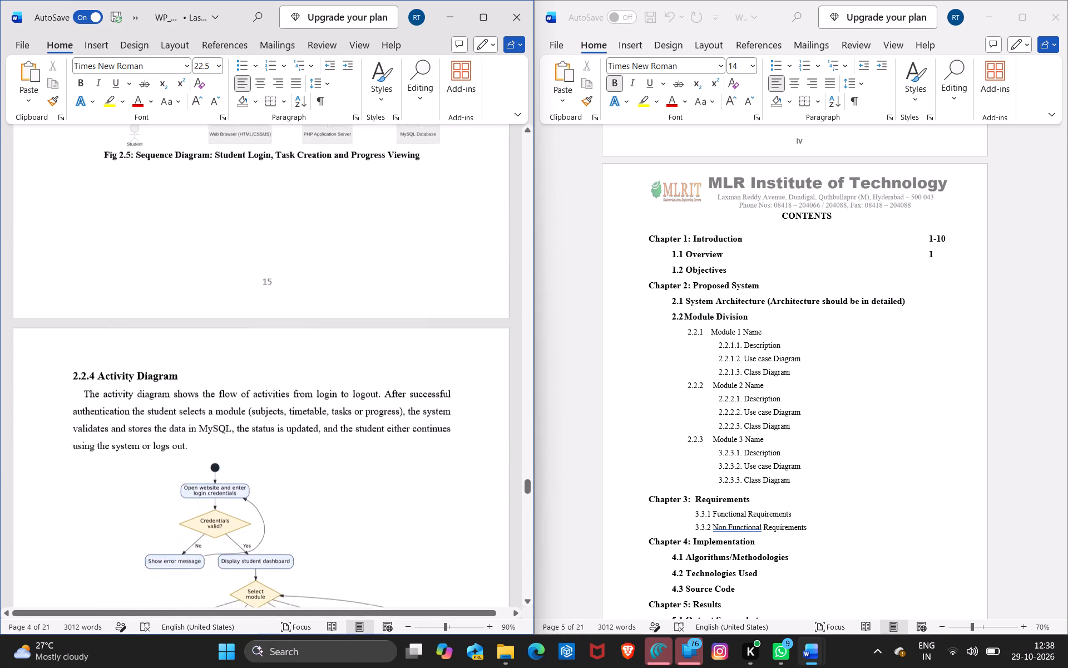
scroll(404, 377, down, 3)
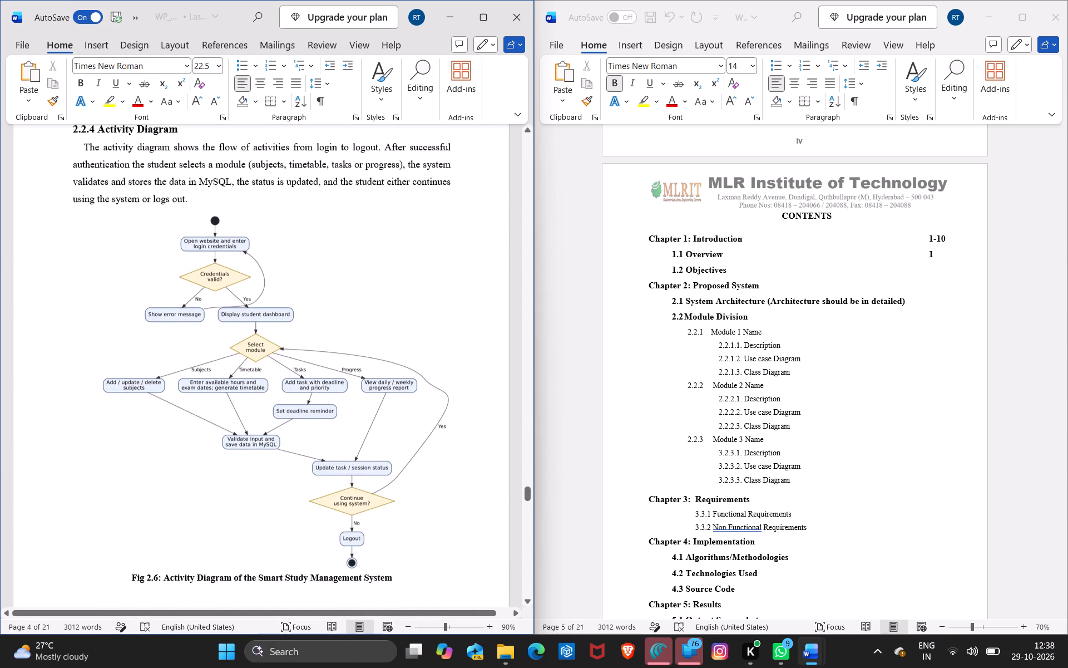
scroll(404, 377, down, 1)
scroll(404, 377, up, 3)
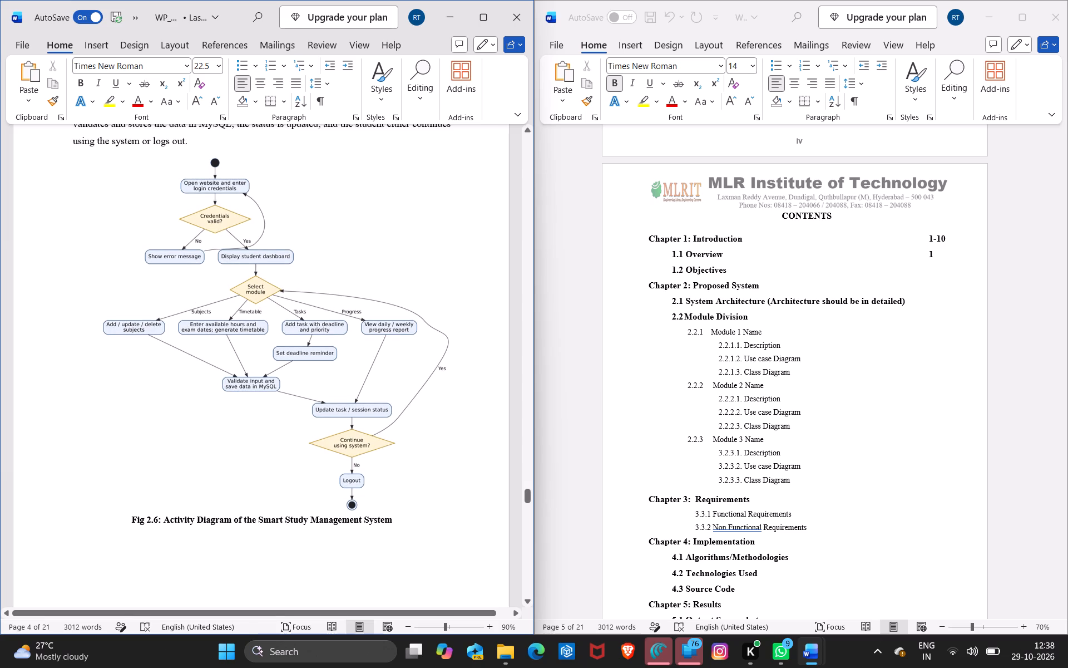
right_click(404, 377)
click(362, 393)
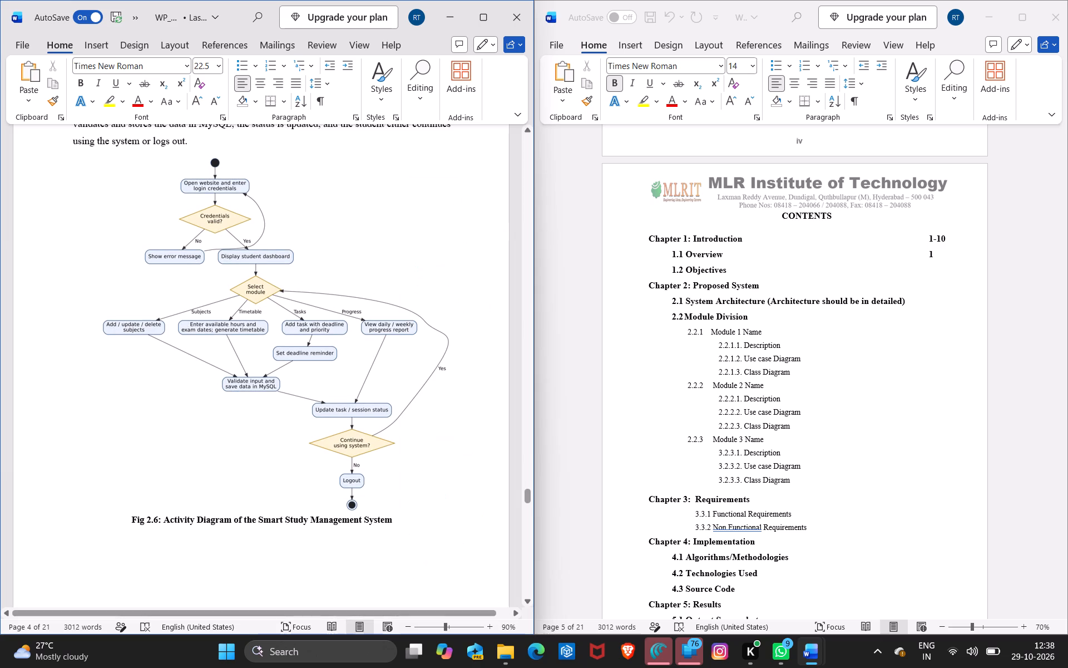
scroll(362, 393, up, 1)
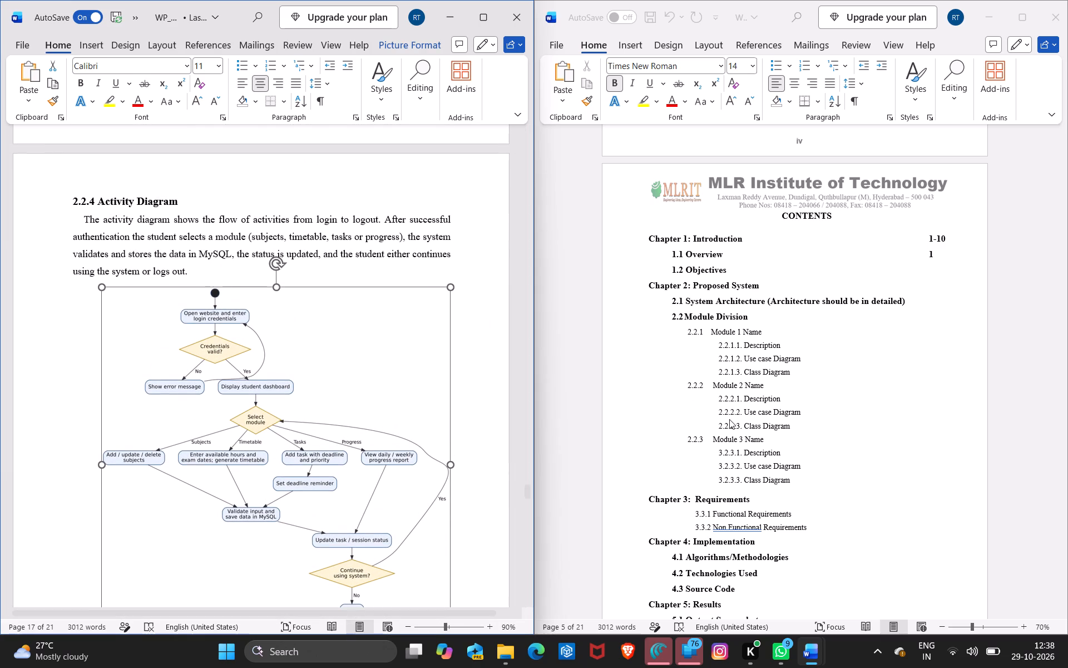
Review the contents entries from Chapter 3 to References and check which pages section 2.3 Database Design and its tables occupy.
scroll(729, 419, down, 2)
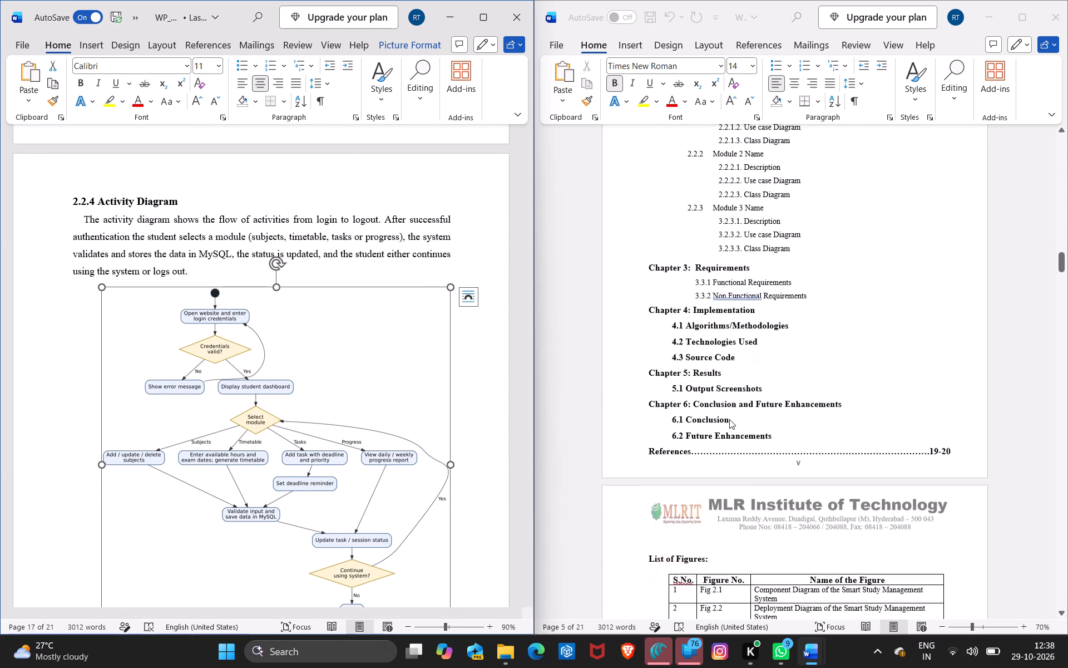
scroll(389, 450, down, 2)
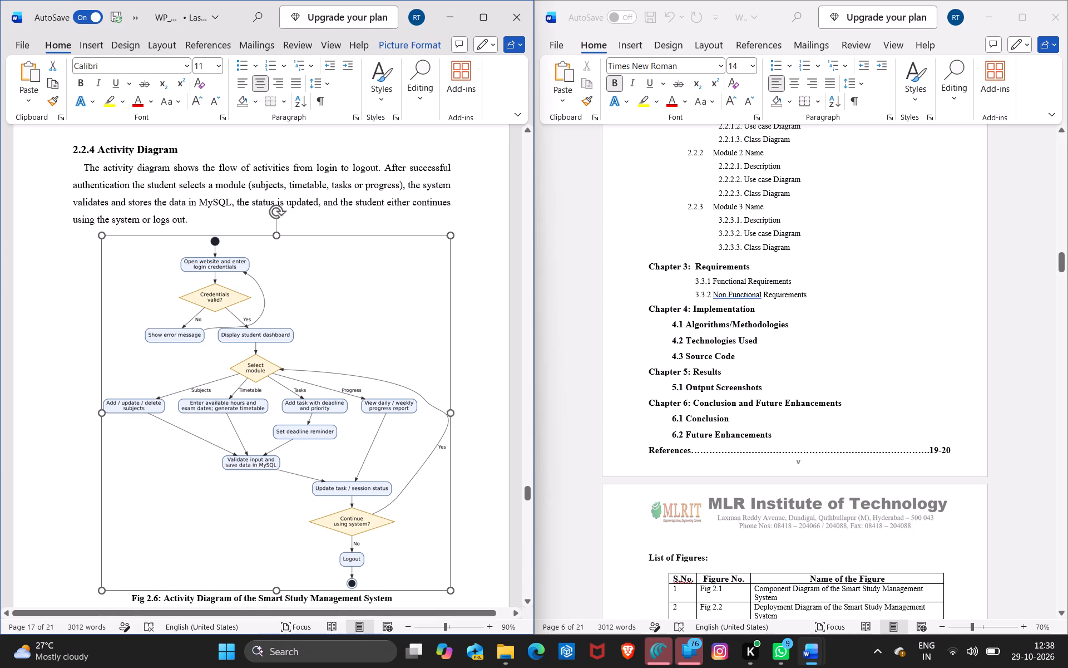
scroll(389, 450, down, 1)
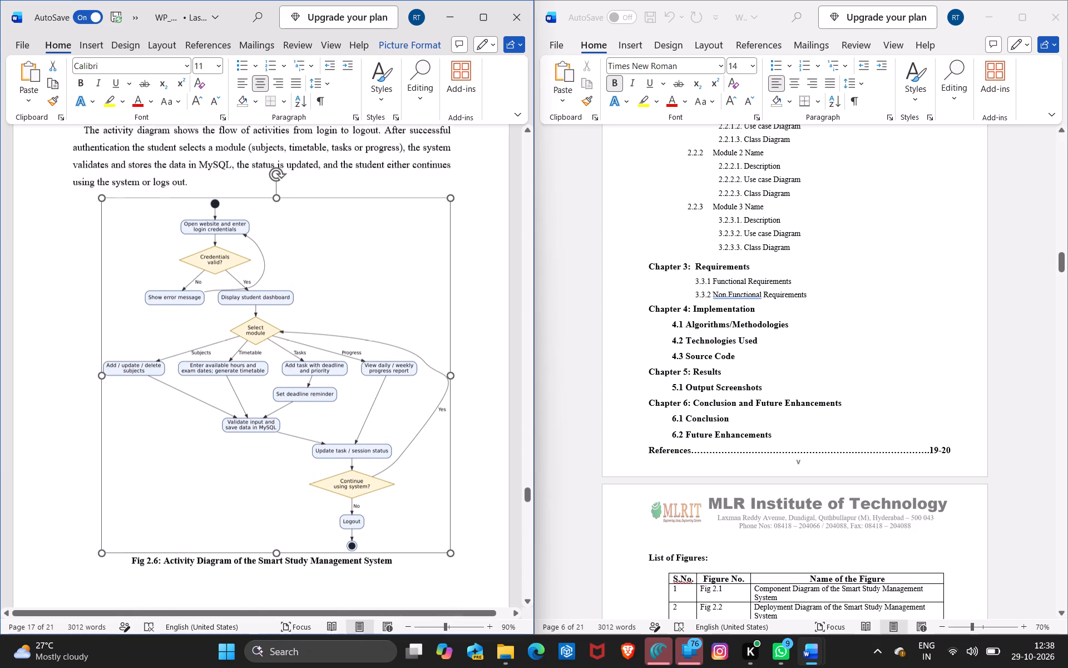
scroll(389, 450, down, 1)
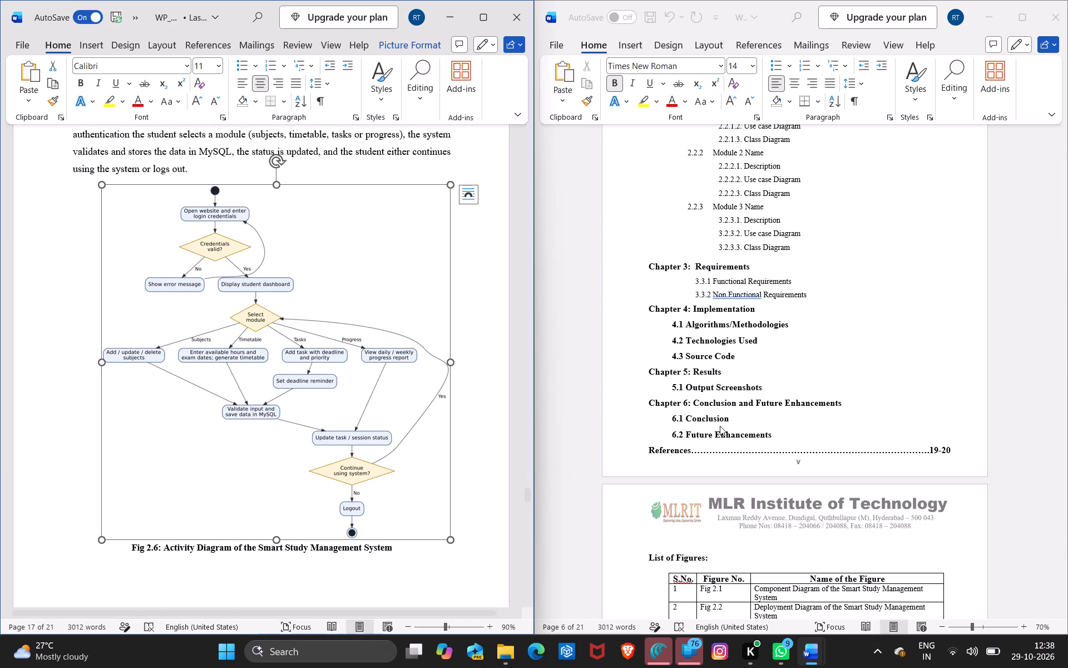
scroll(429, 482, down, 2)
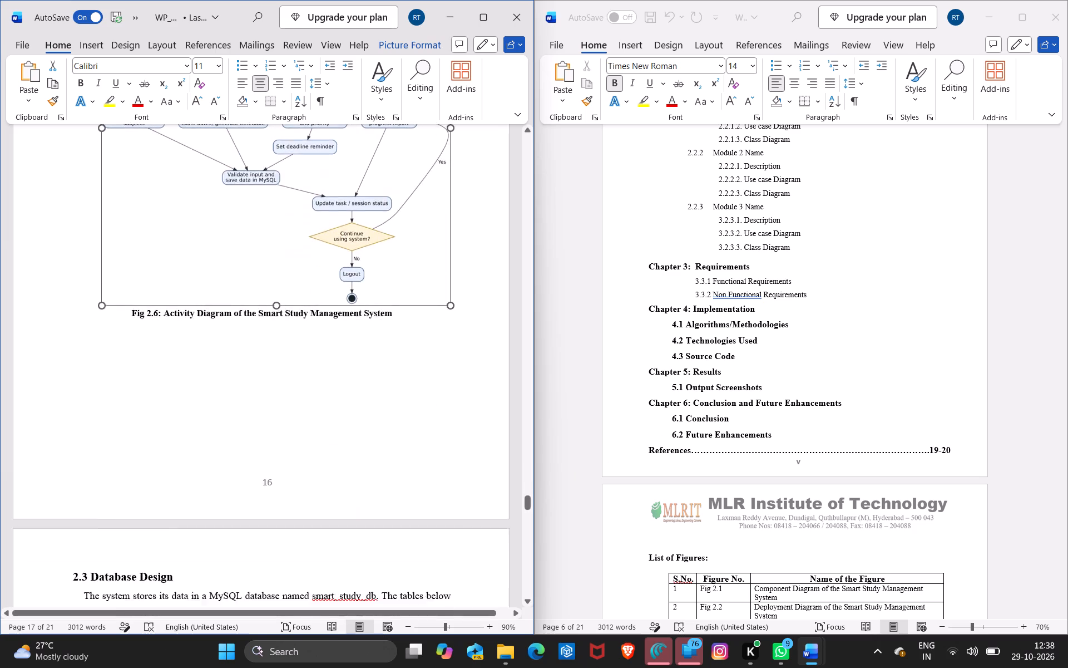
scroll(429, 482, down, 4)
scroll(429, 482, up, 1)
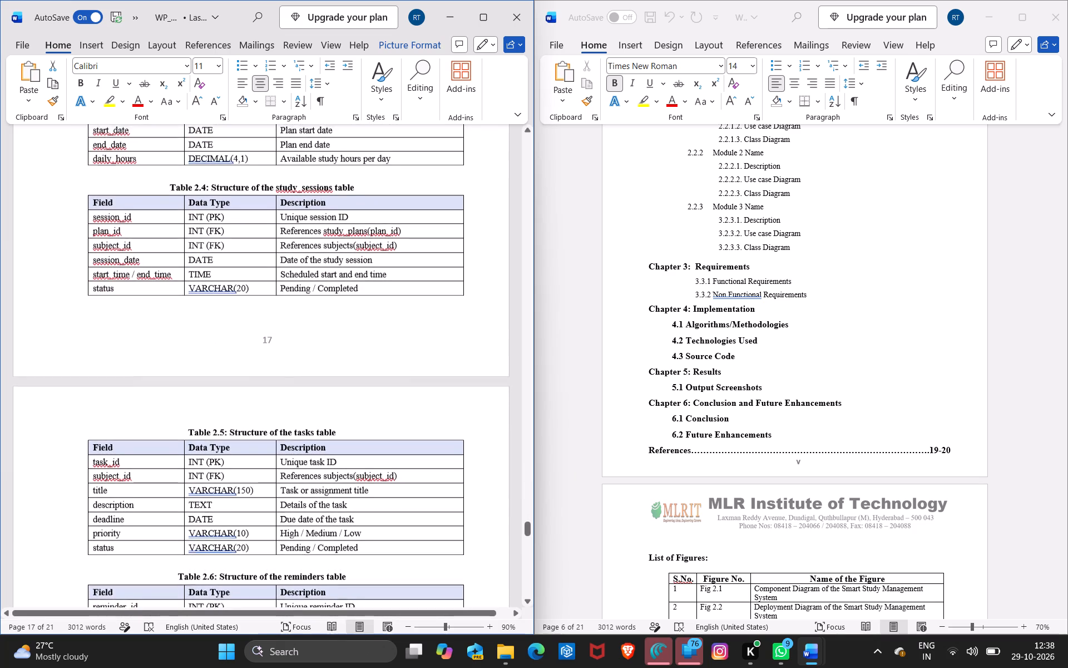
Recheck the pages of section 2.3 Database Design and of the activity, sequence, class and use case diagrams before it.
scroll(429, 482, up, 3)
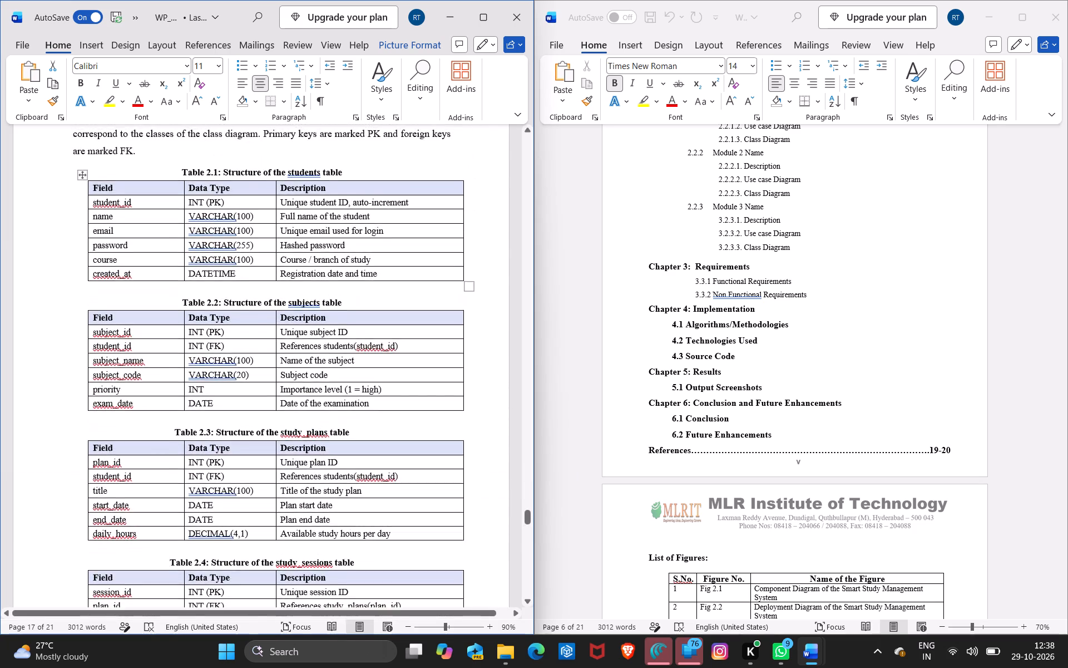
scroll(429, 482, up, 3)
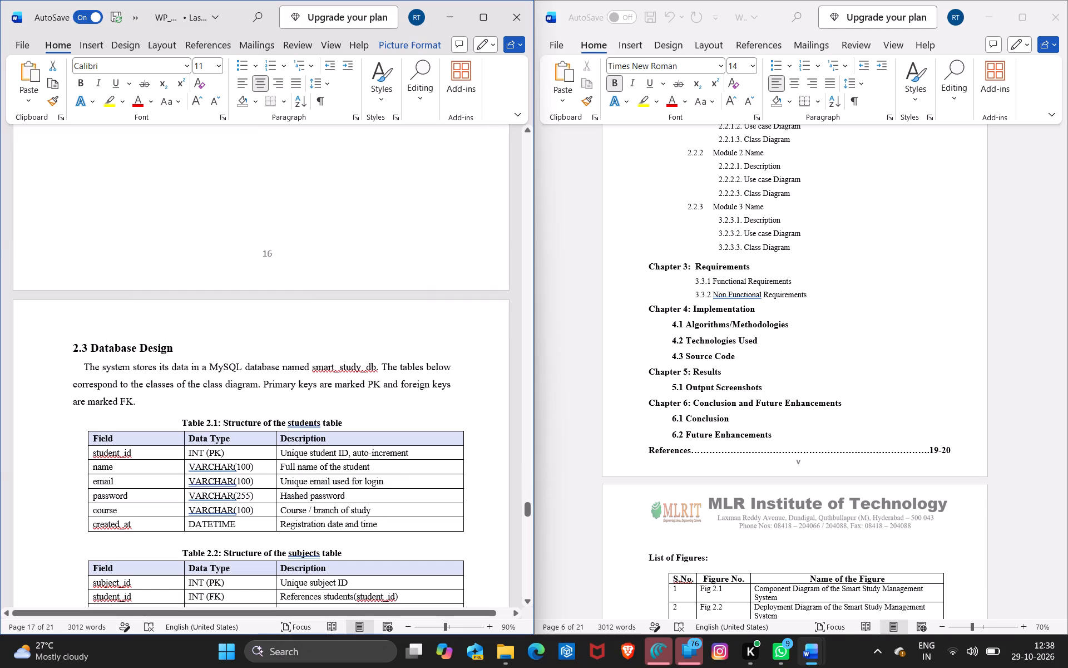
scroll(513, 480, up, 1)
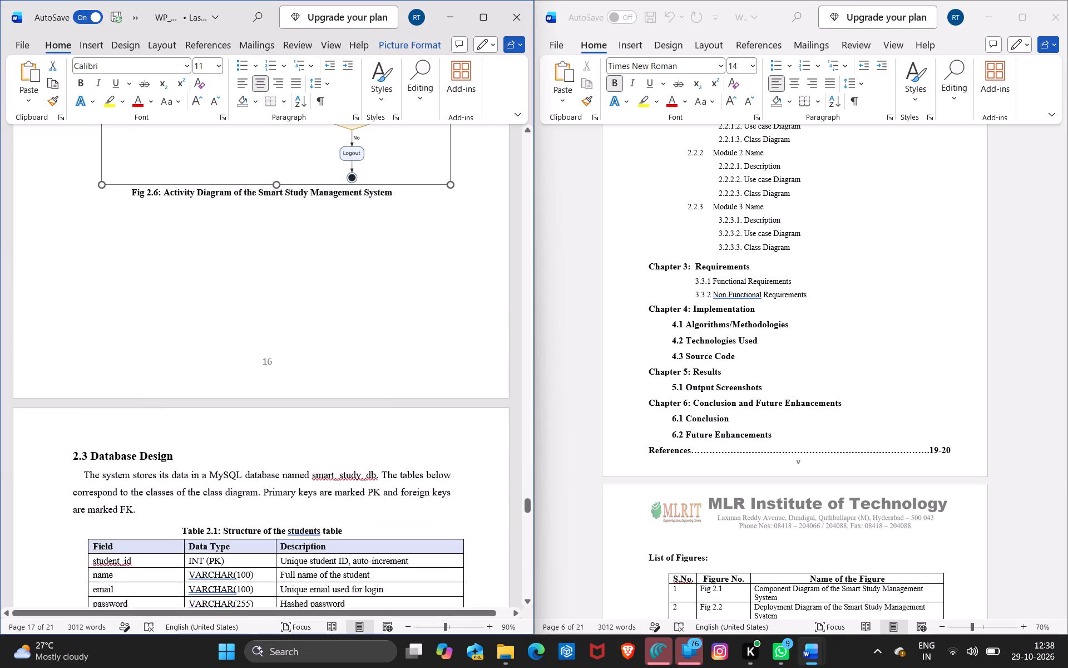
scroll(513, 480, up, 3)
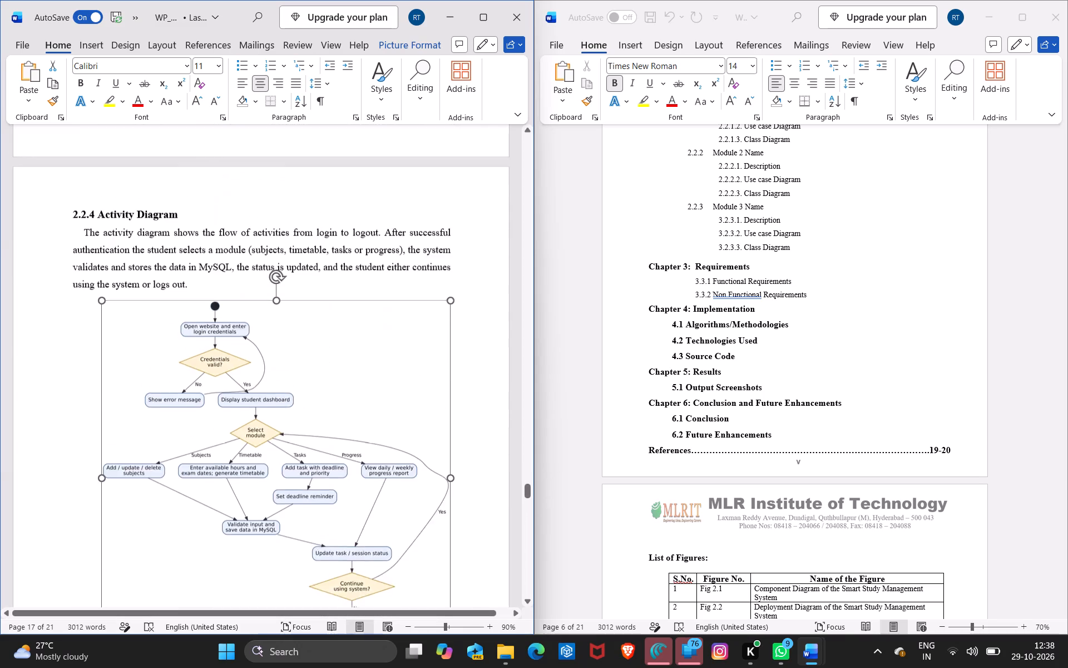
scroll(513, 480, up, 3)
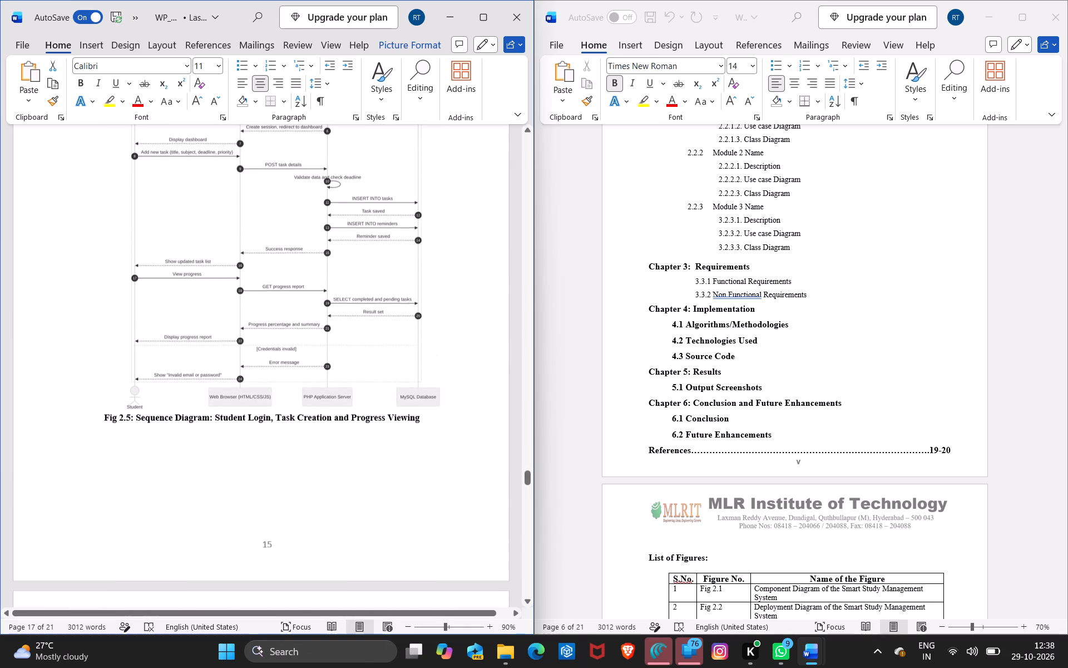
scroll(513, 480, up, 3)
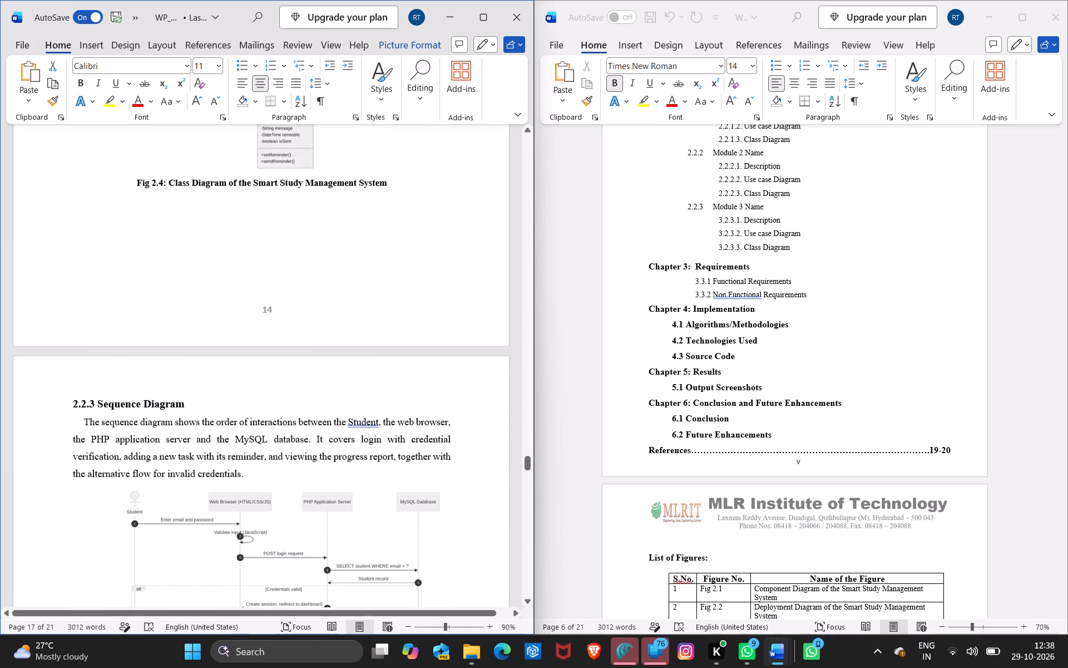
scroll(513, 480, up, 2)
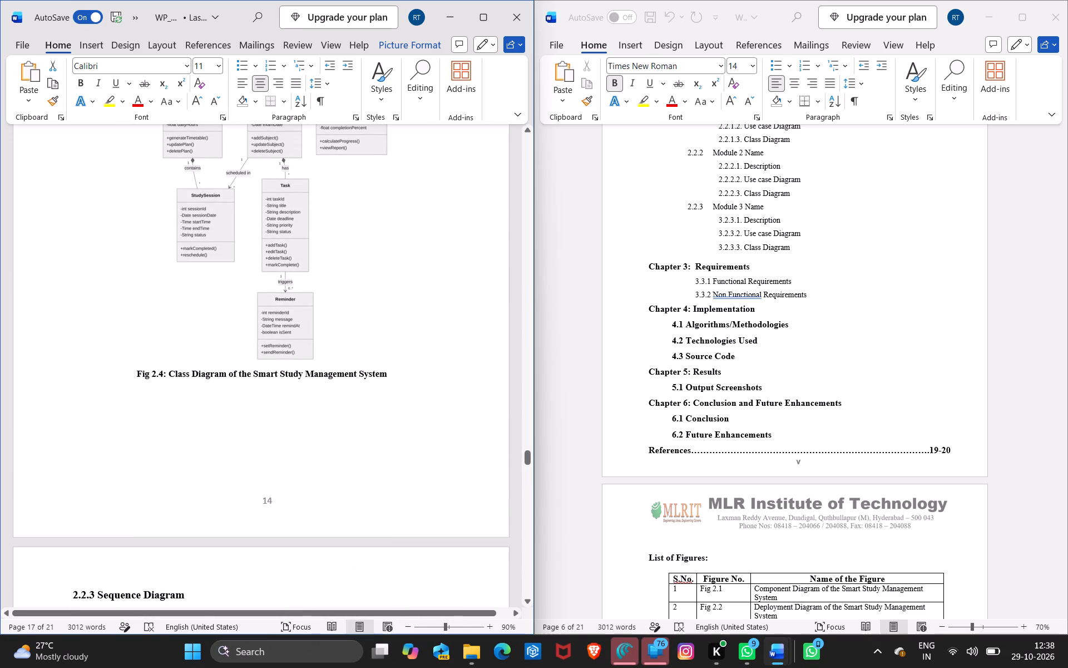
scroll(513, 480, up, 2)
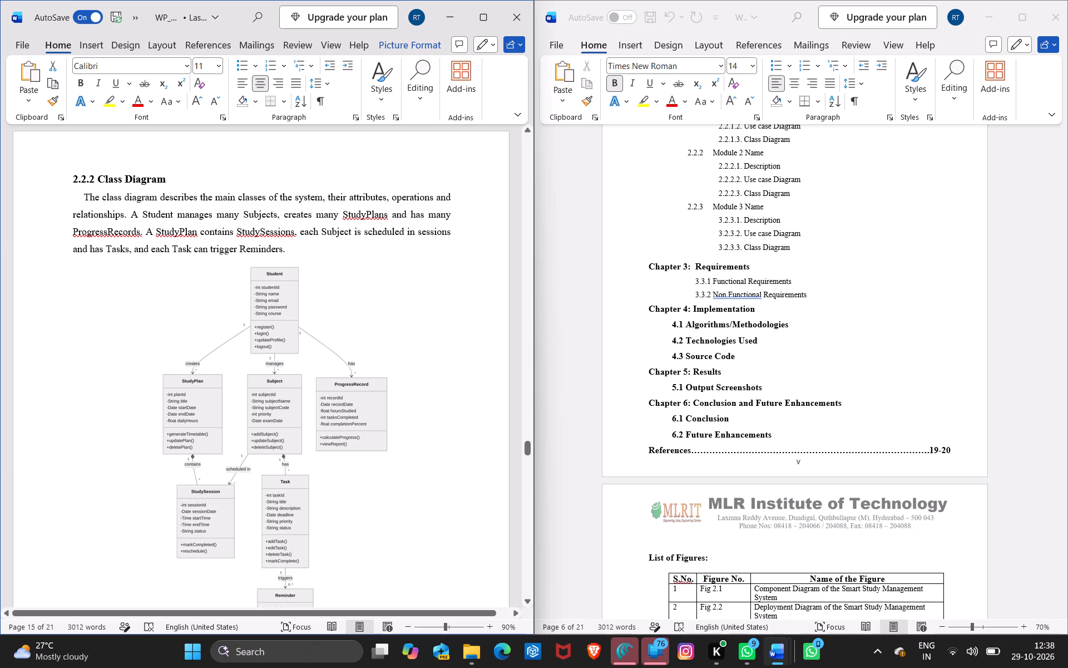
scroll(513, 480, up, 4)
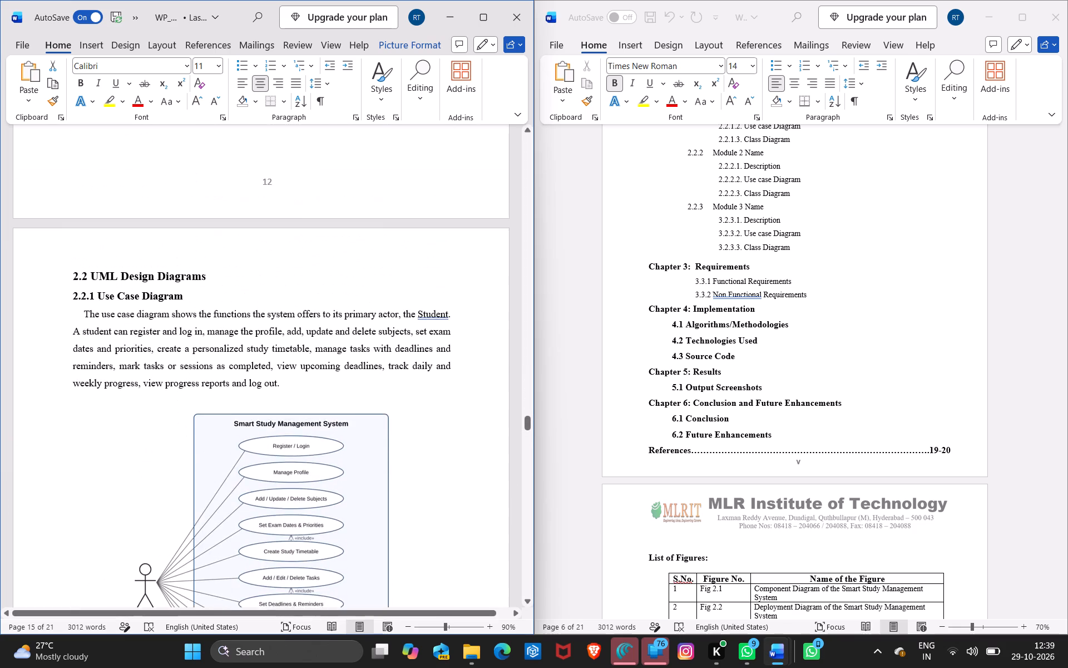
scroll(513, 480, up, 3)
Review the contents page from Chapter 1 down against the pages where the deployment diagram ends and section 2.2 UML Design Diagrams begins.
click(735, 361)
scroll(735, 361, up, 1)
scroll(402, 389, up, 1)
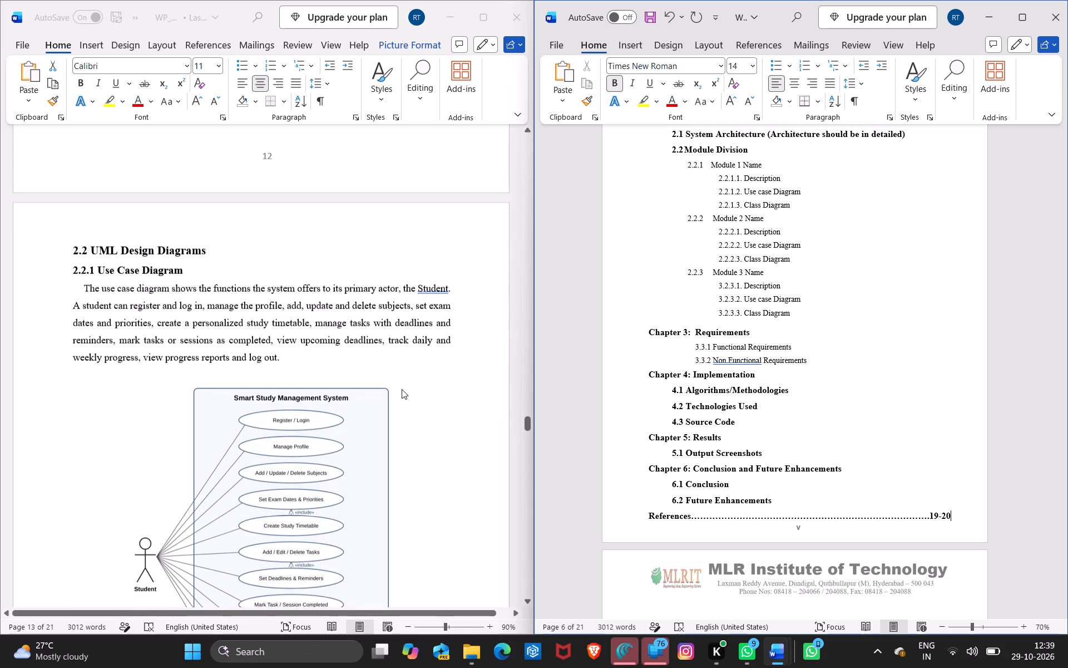
scroll(402, 389, up, 1)
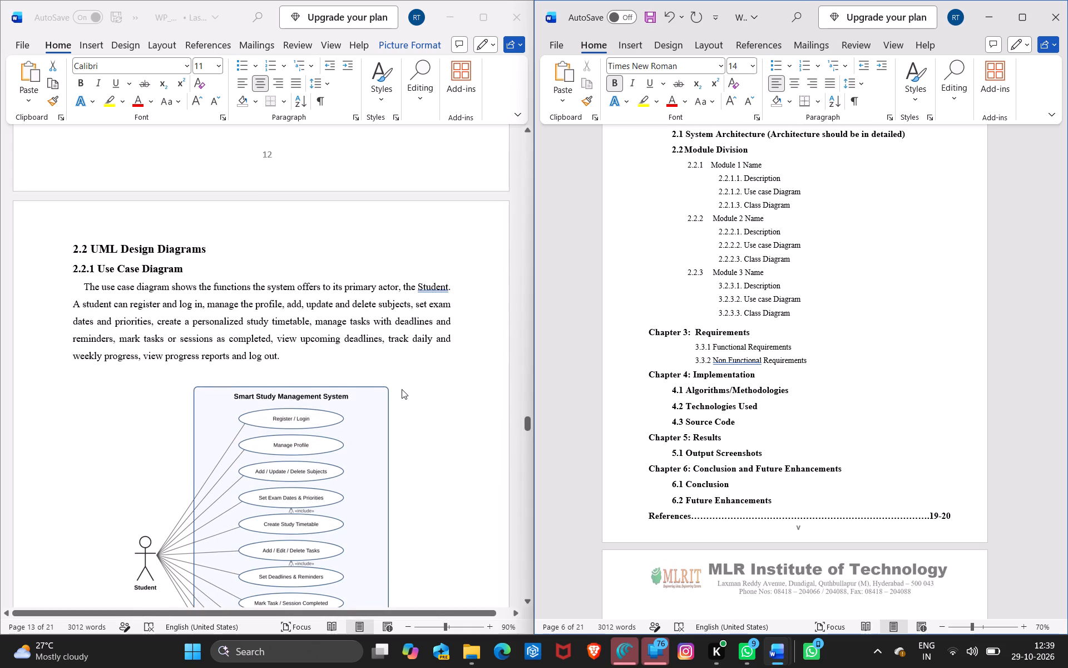
scroll(402, 389, up, 2)
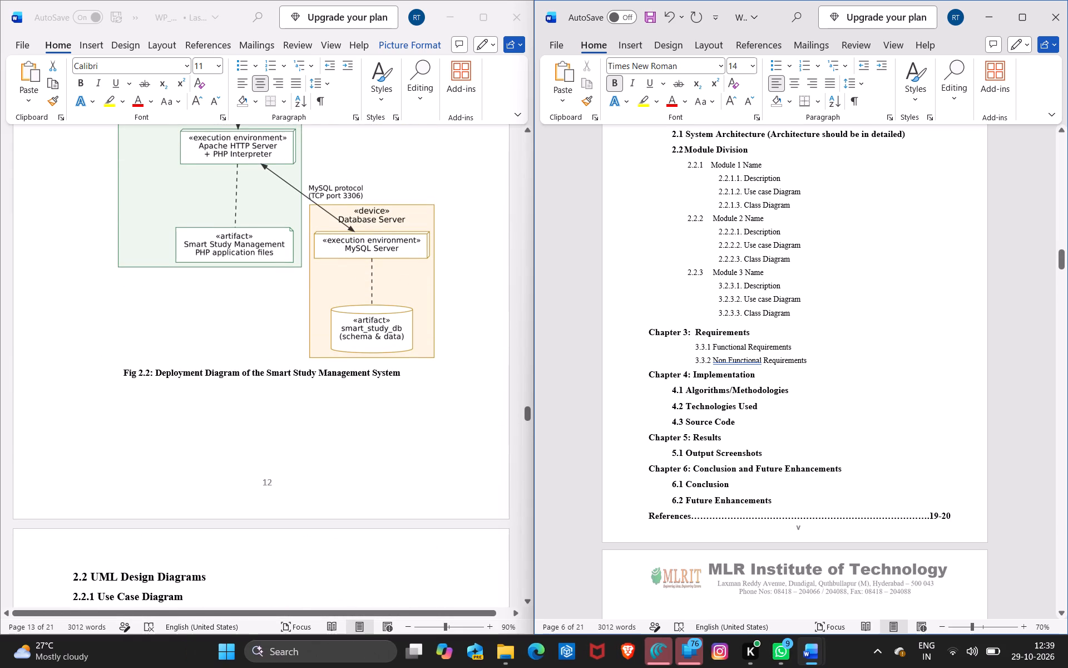
scroll(758, 298, up, 1)
scroll(677, 300, up, 1)
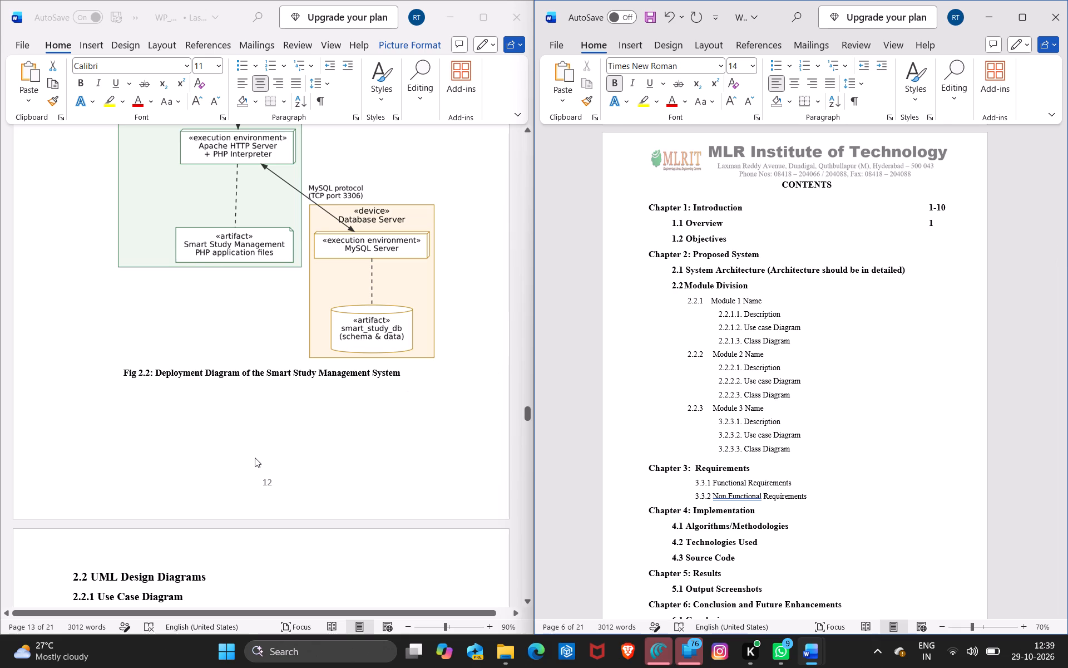
Check the page numbers of the use case, class, sequence and activity diagrams in section 2.2 of the report copy.
scroll(255, 458, down, 2)
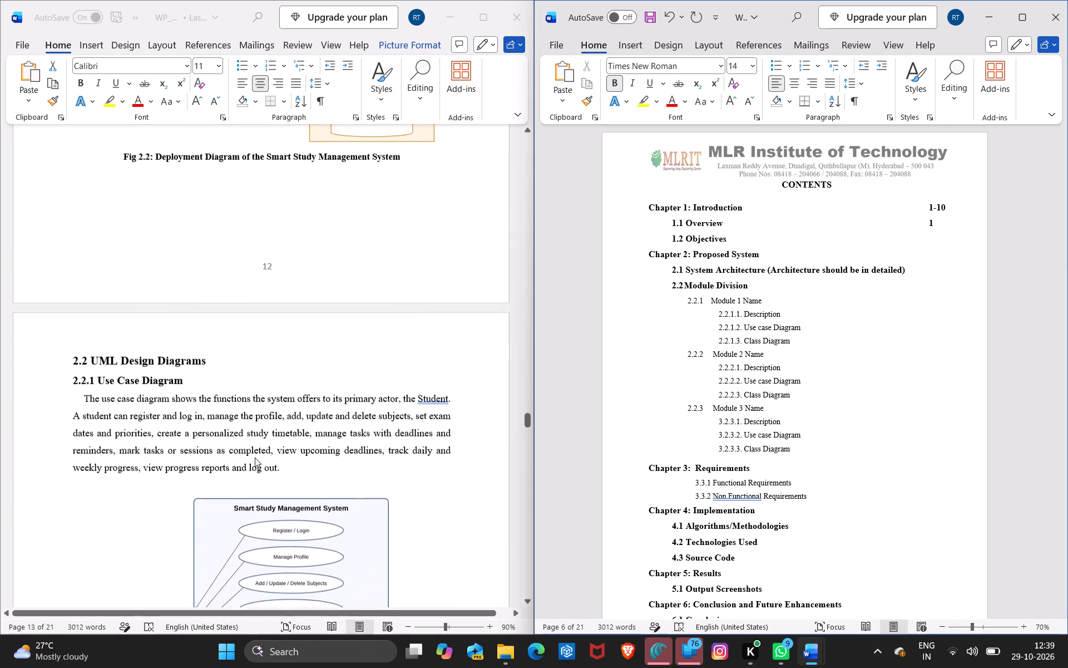
scroll(255, 458, down, 3)
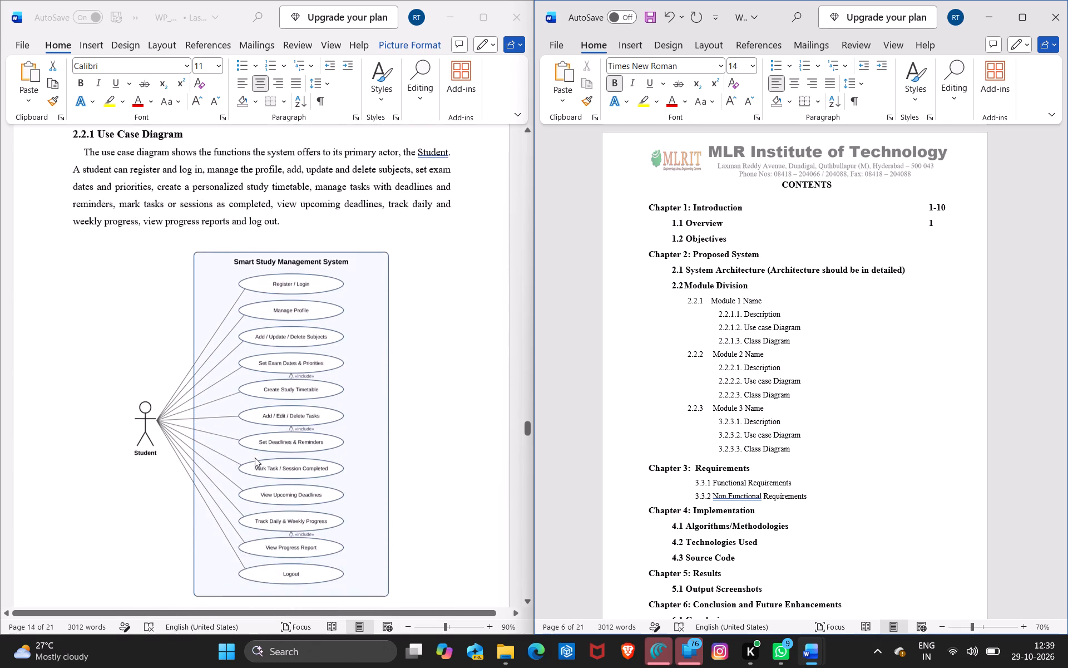
scroll(255, 458, down, 3)
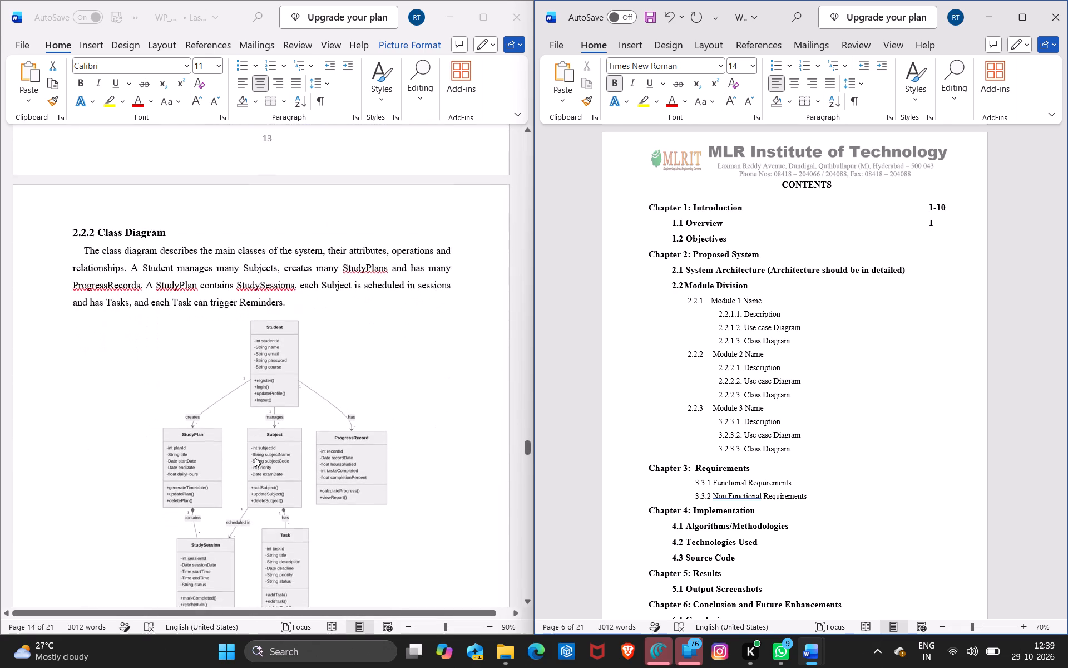
scroll(255, 458, down, 2)
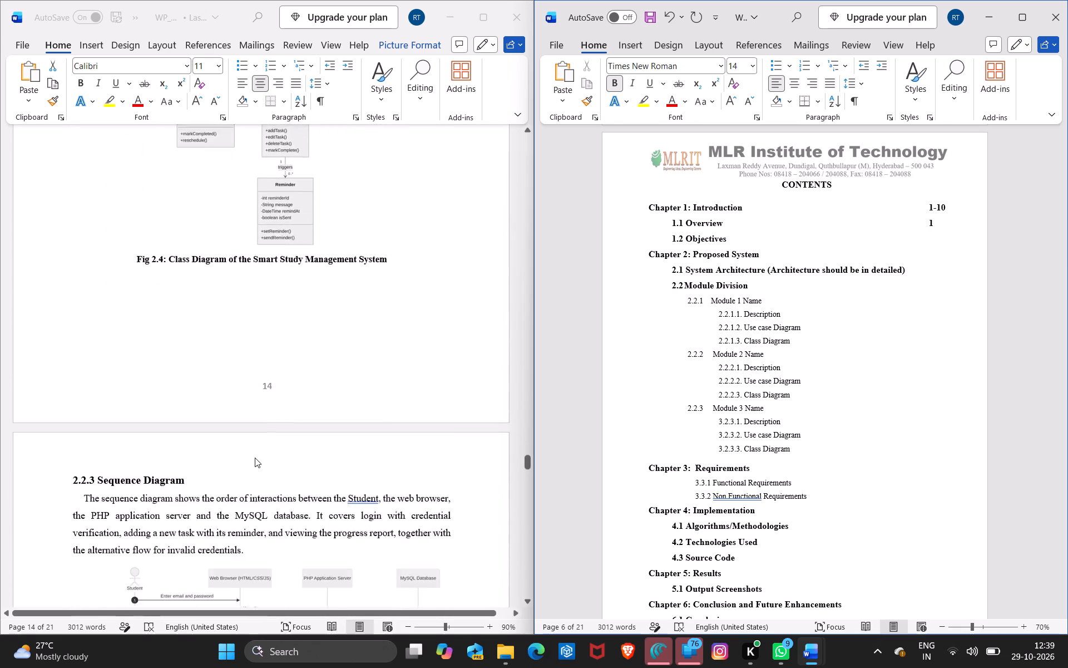
scroll(255, 458, down, 2)
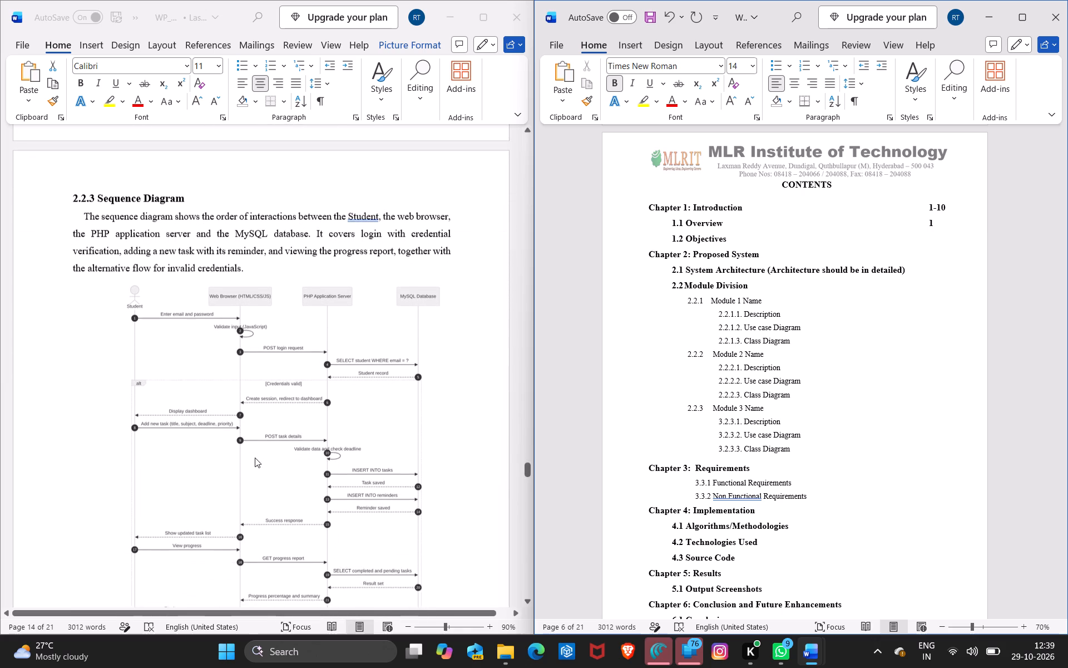
scroll(255, 458, down, 2)
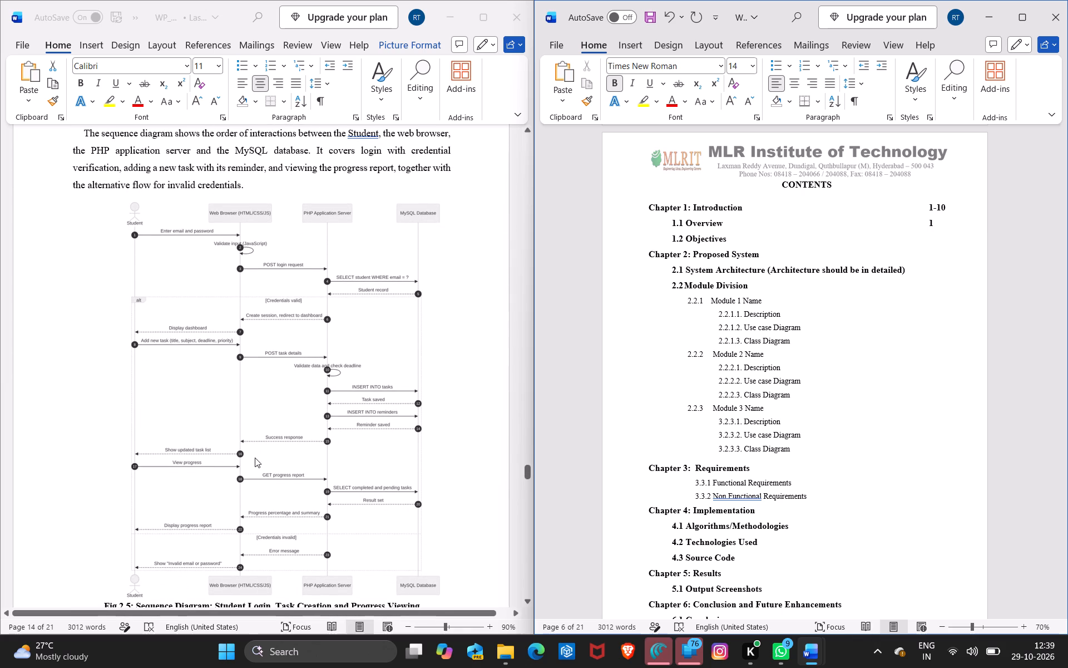
scroll(255, 458, down, 4)
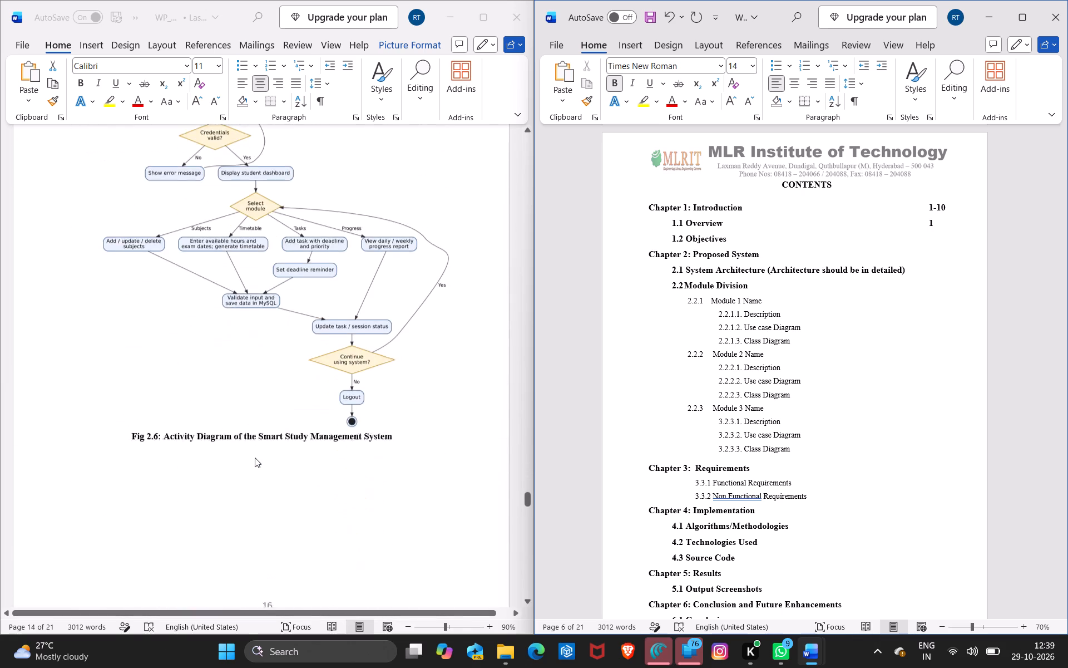
Check which pages the section 2.3 database tables and the References list occupy in the report copy.
scroll(255, 458, down, 5)
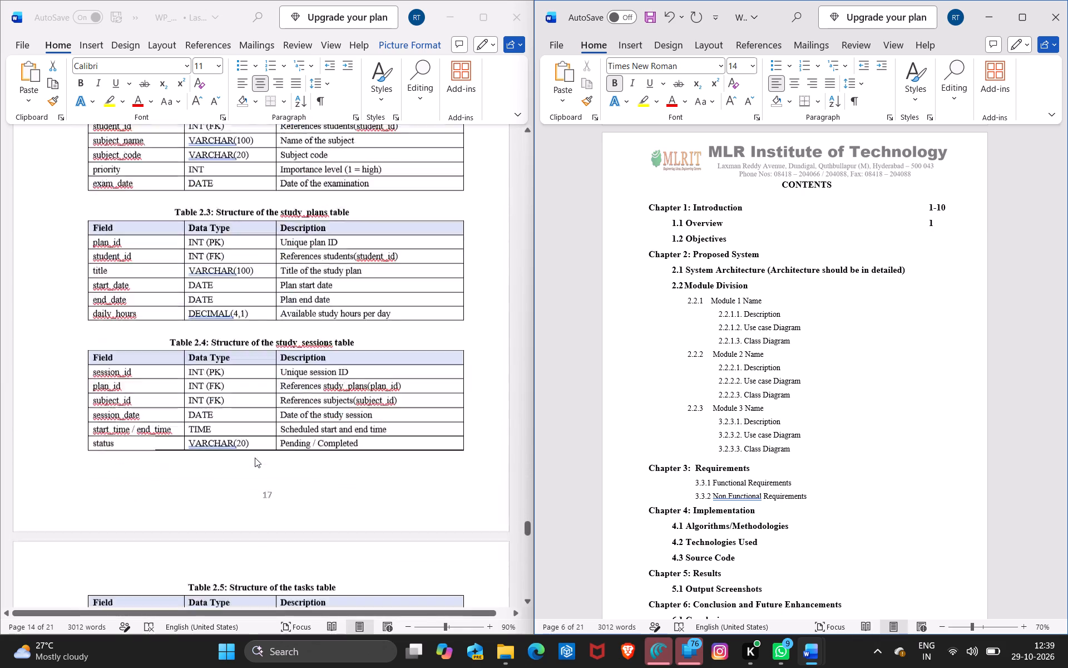
scroll(255, 458, down, 4)
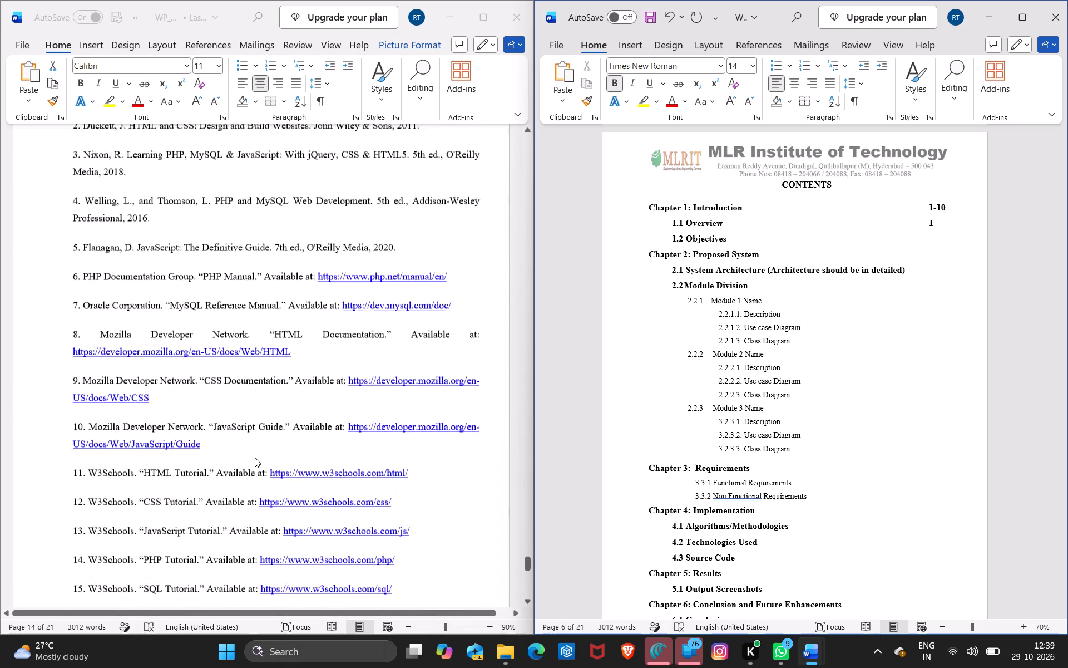
scroll(255, 458, down, 4)
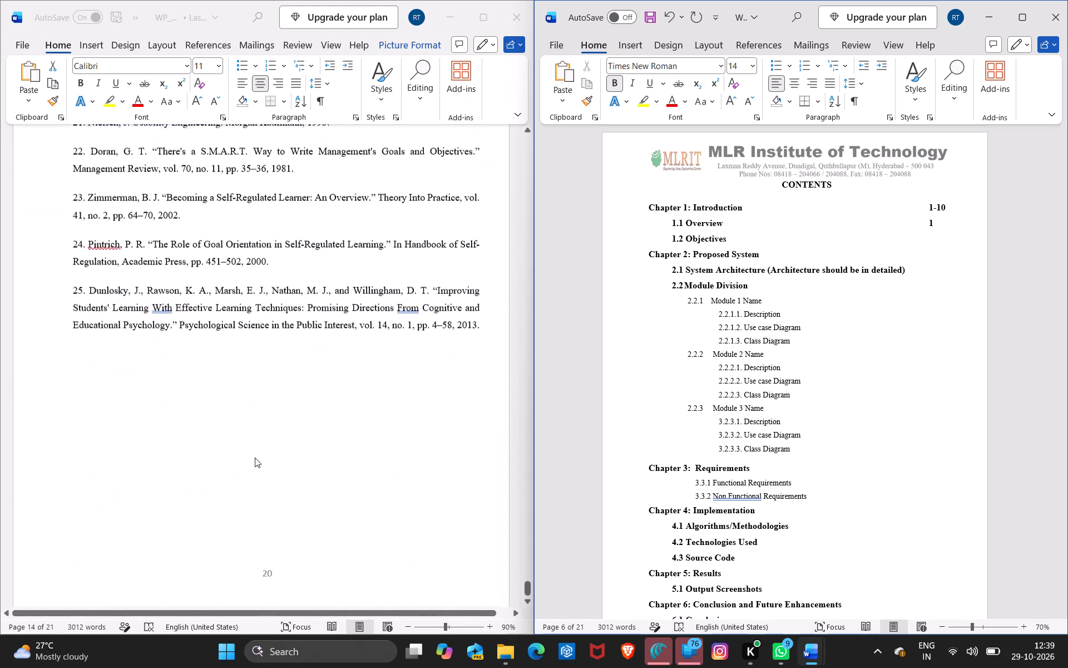
scroll(255, 458, down, 1)
scroll(255, 458, right, 1)
scroll(255, 458, up, 1)
scroll(255, 458, right, 1)
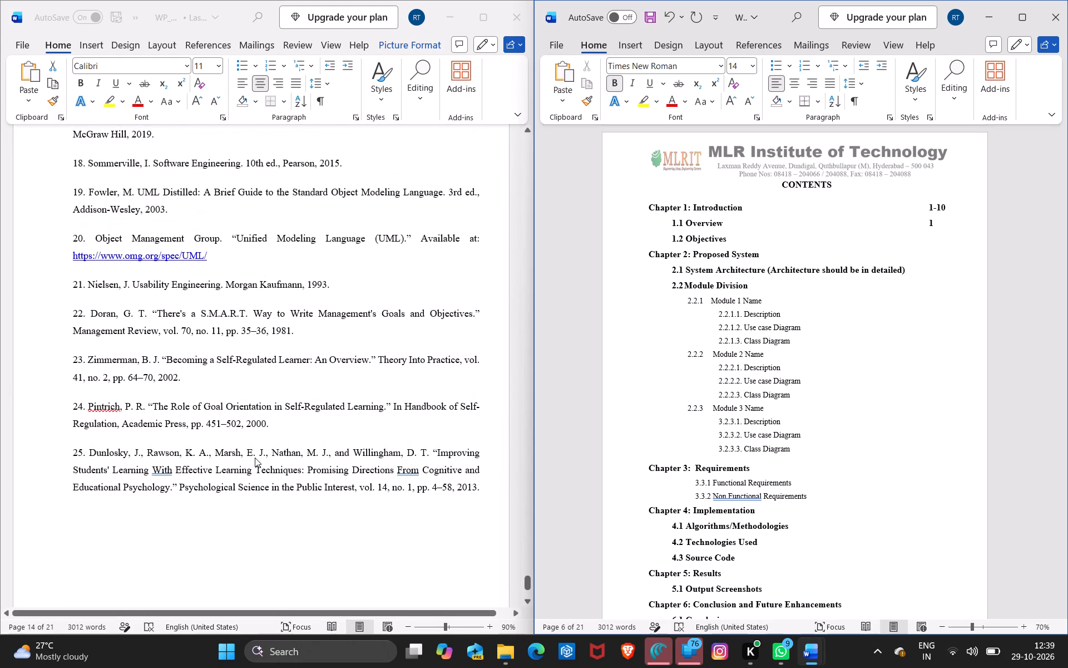
ctrl+scroll(255, 458, down, 1)
scroll(255, 458, up, 2)
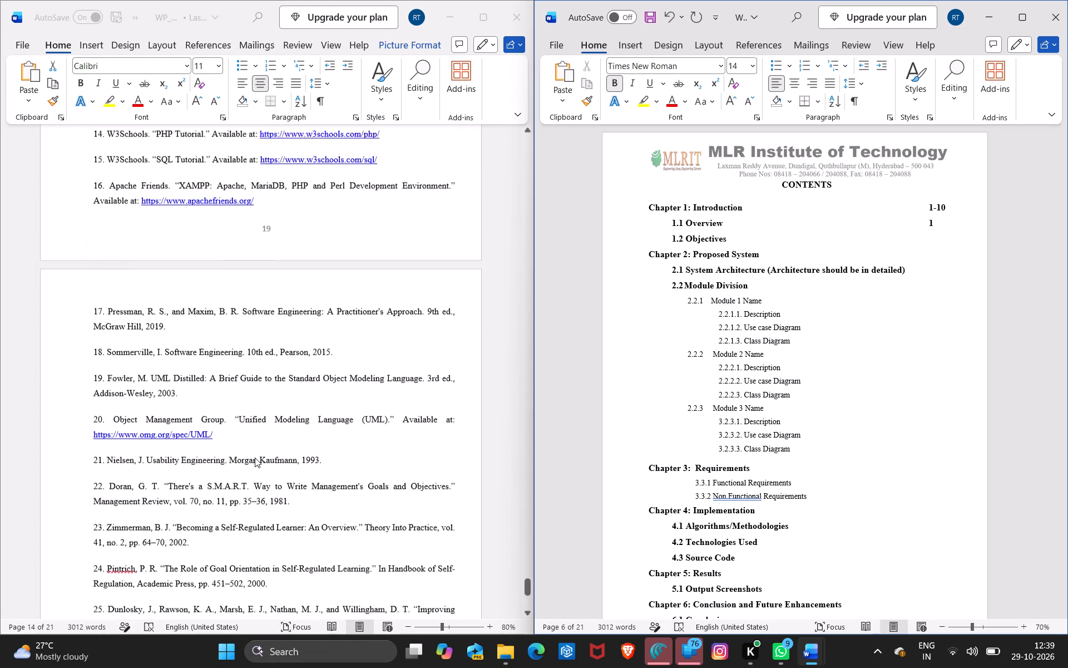
scroll(255, 458, up, 4)
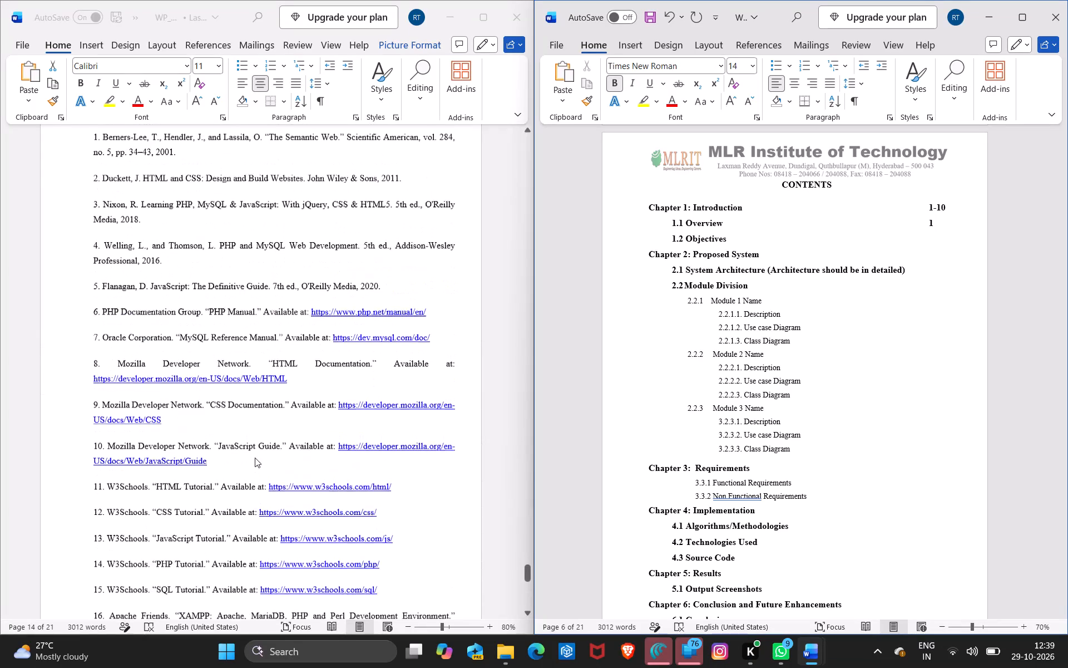
scroll(255, 458, up, 4)
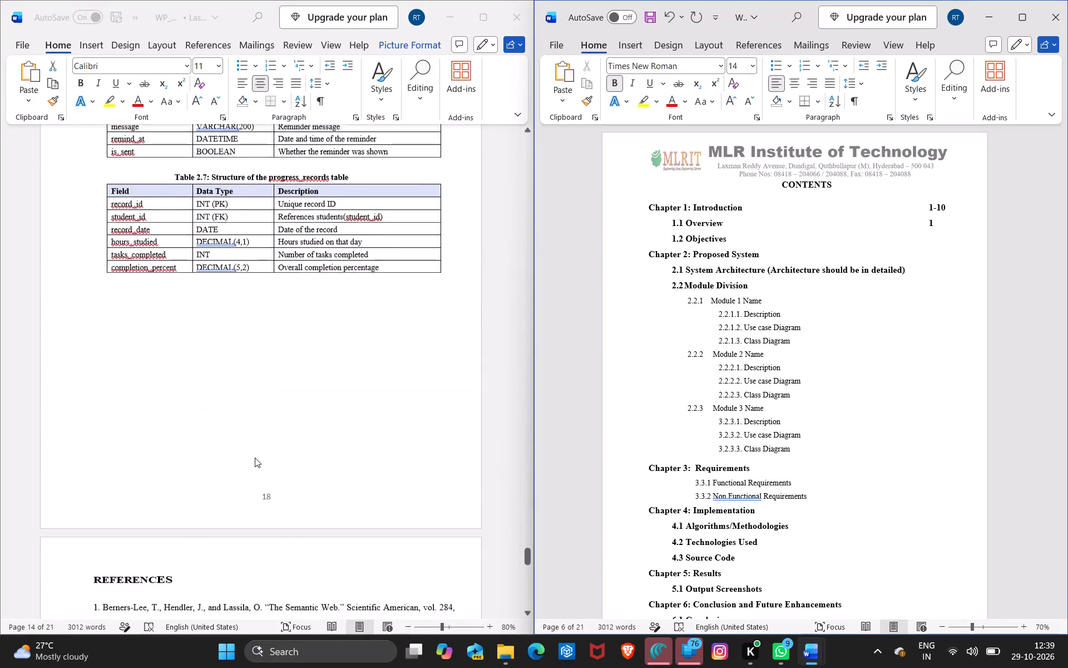
scroll(255, 458, up, 2)
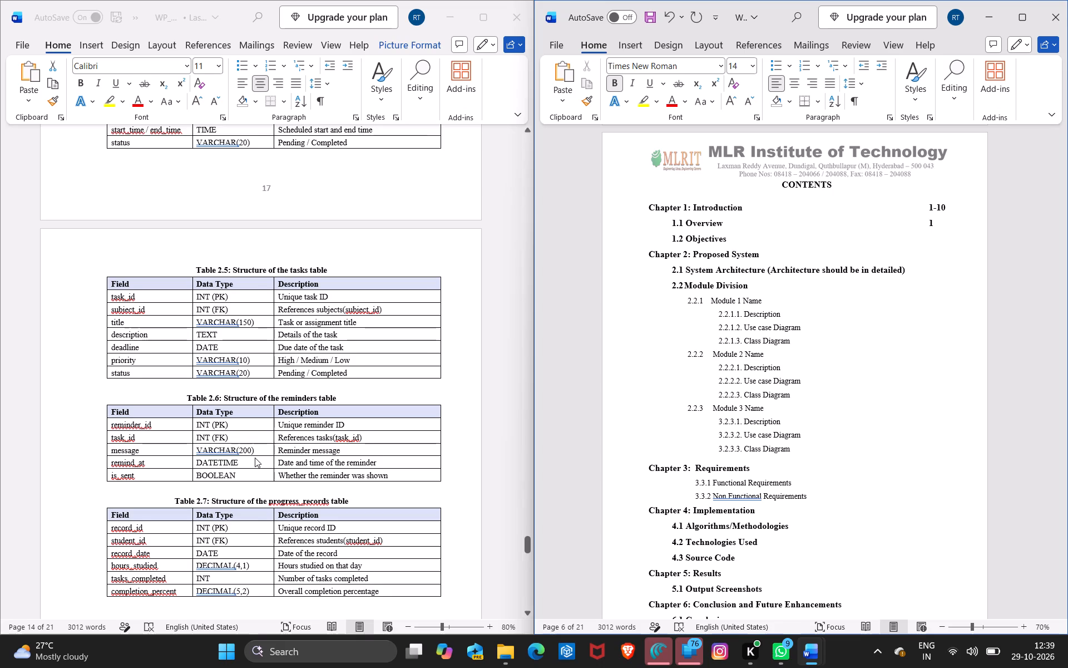
scroll(255, 458, up, 1)
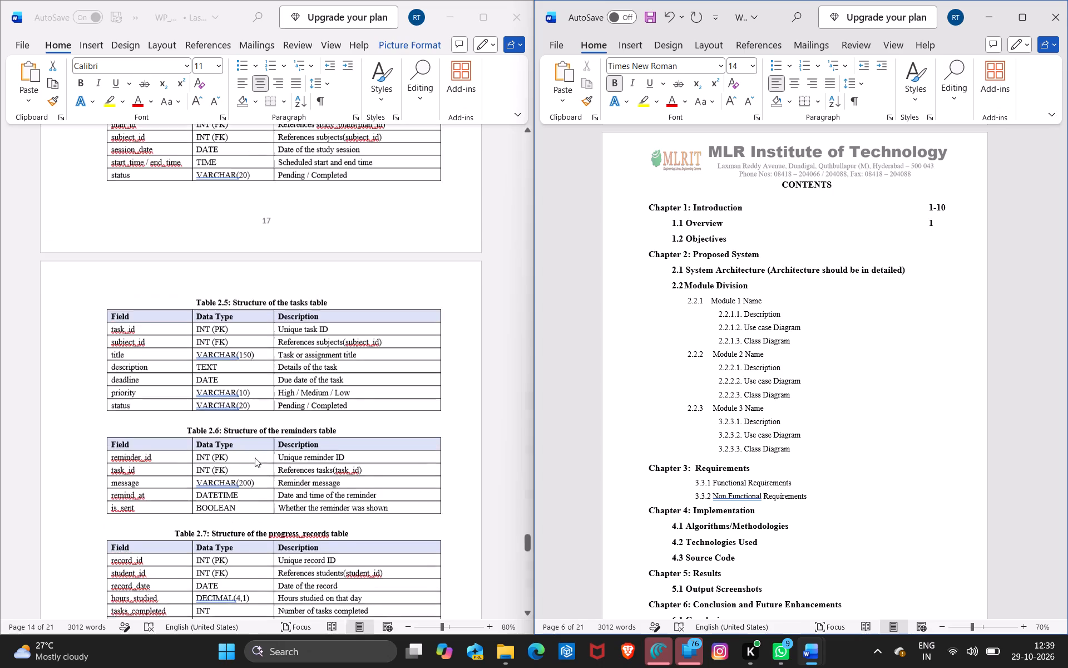
scroll(255, 458, up, 1)
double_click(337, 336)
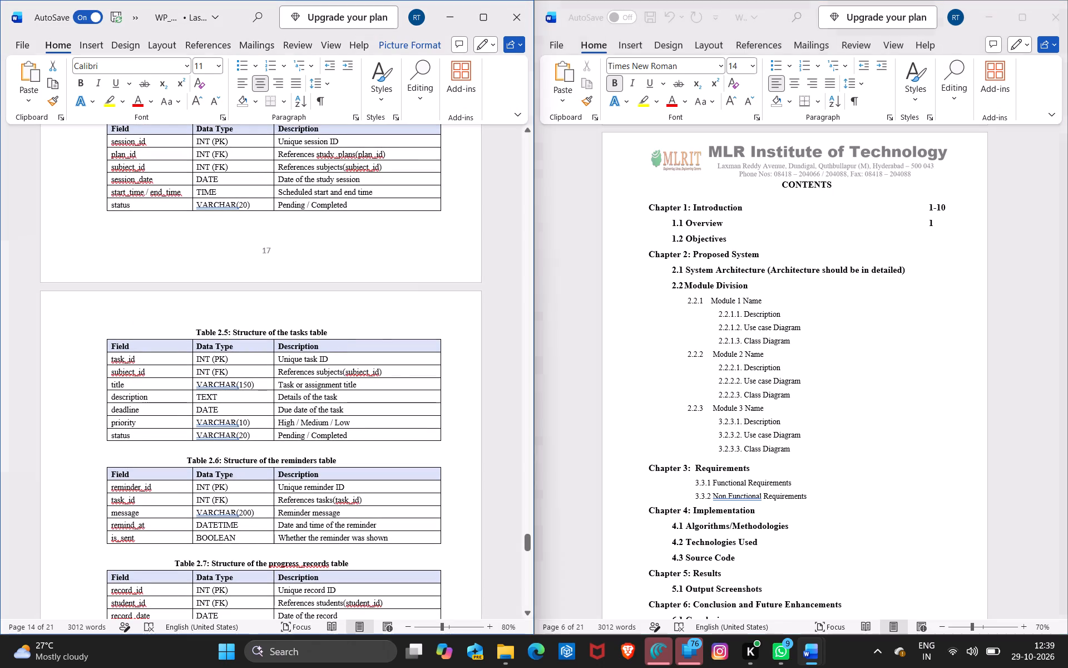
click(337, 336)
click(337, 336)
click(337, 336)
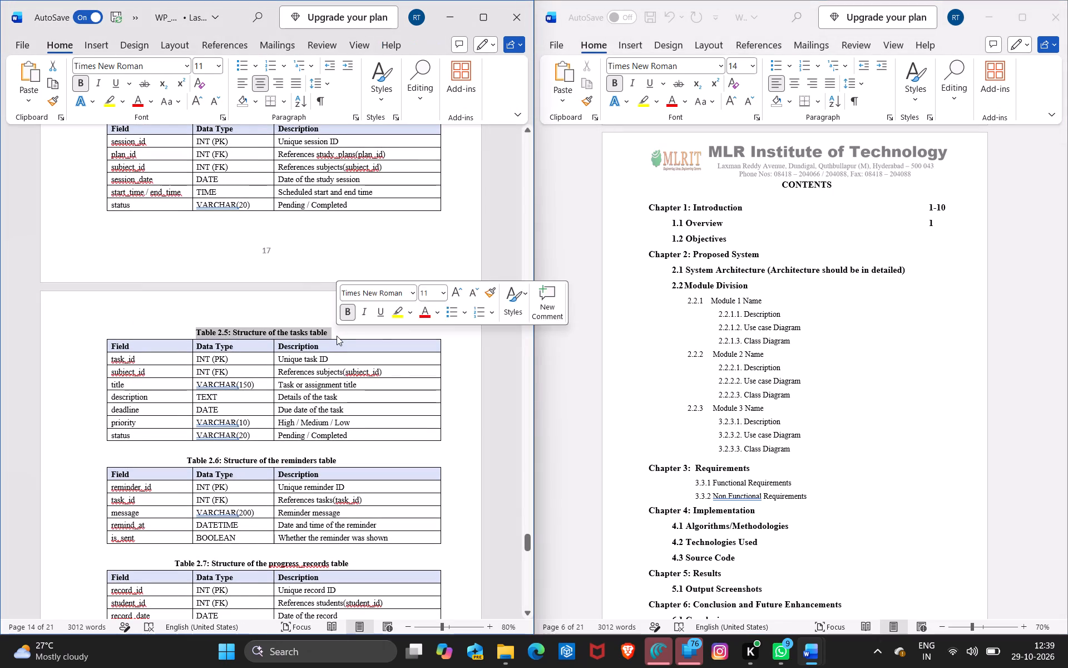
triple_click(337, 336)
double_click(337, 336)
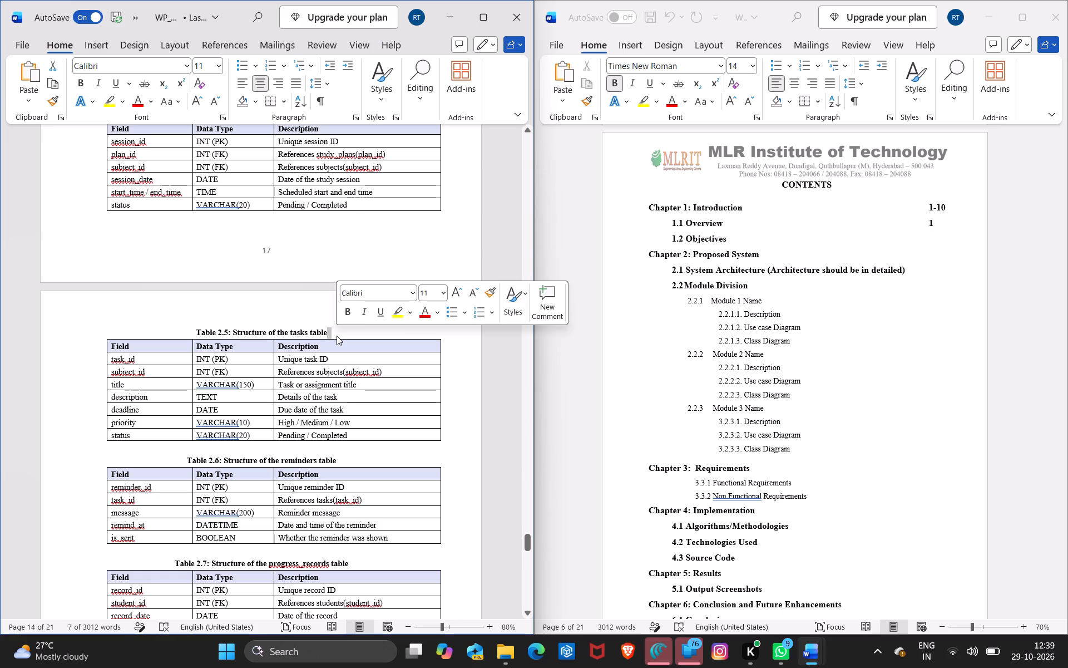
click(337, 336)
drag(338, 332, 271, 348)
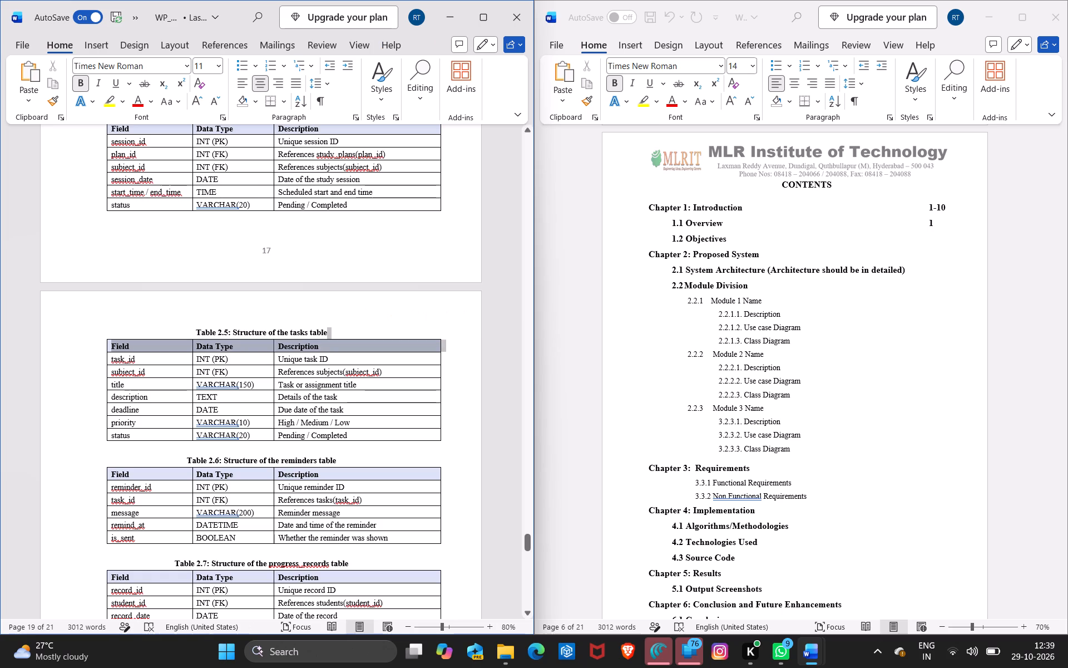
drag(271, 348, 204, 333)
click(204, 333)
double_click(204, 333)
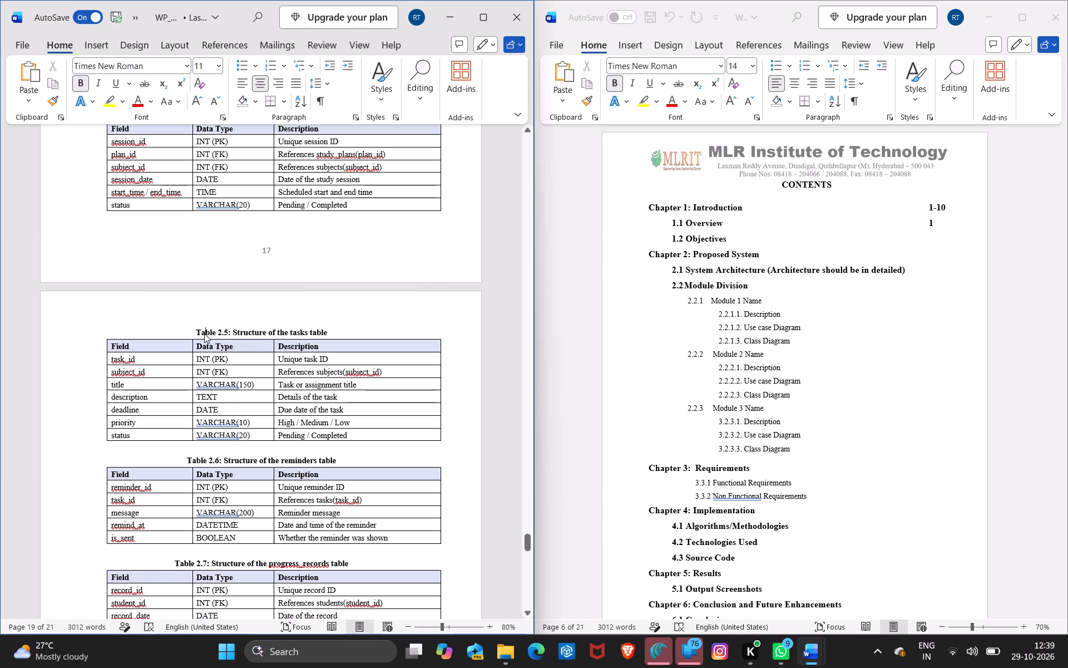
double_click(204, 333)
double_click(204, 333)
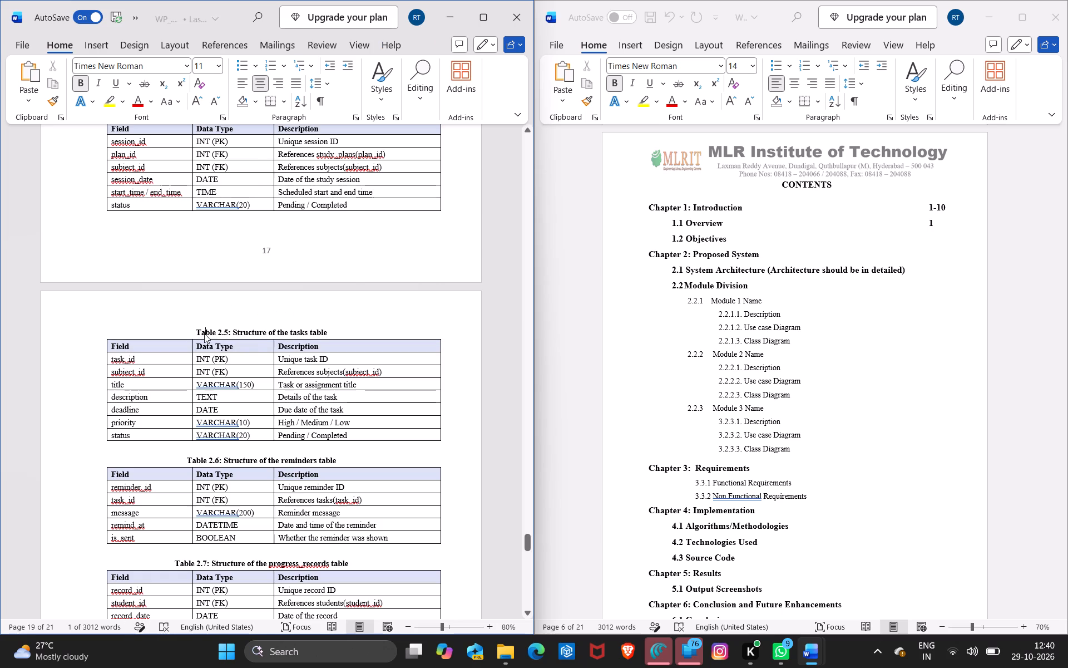
Examine the section 2.3 Database Design tables, from Table 2.1 to Table 2.7, and the pages they occupy.
scroll(320, 389, down, 2)
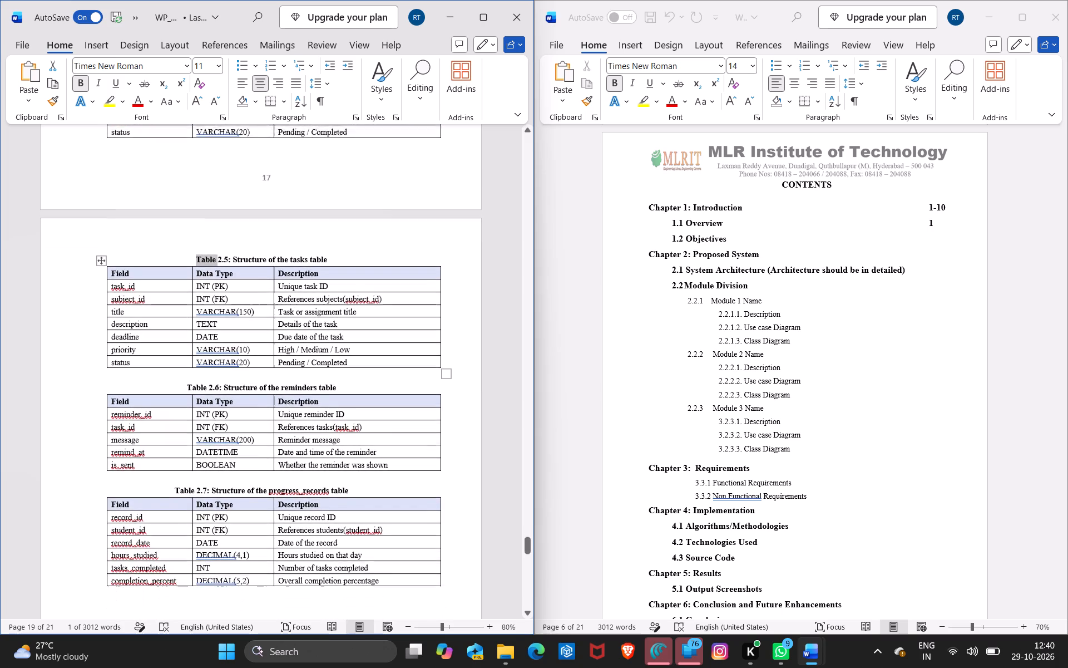
scroll(320, 389, down, 3)
scroll(320, 389, up, 1)
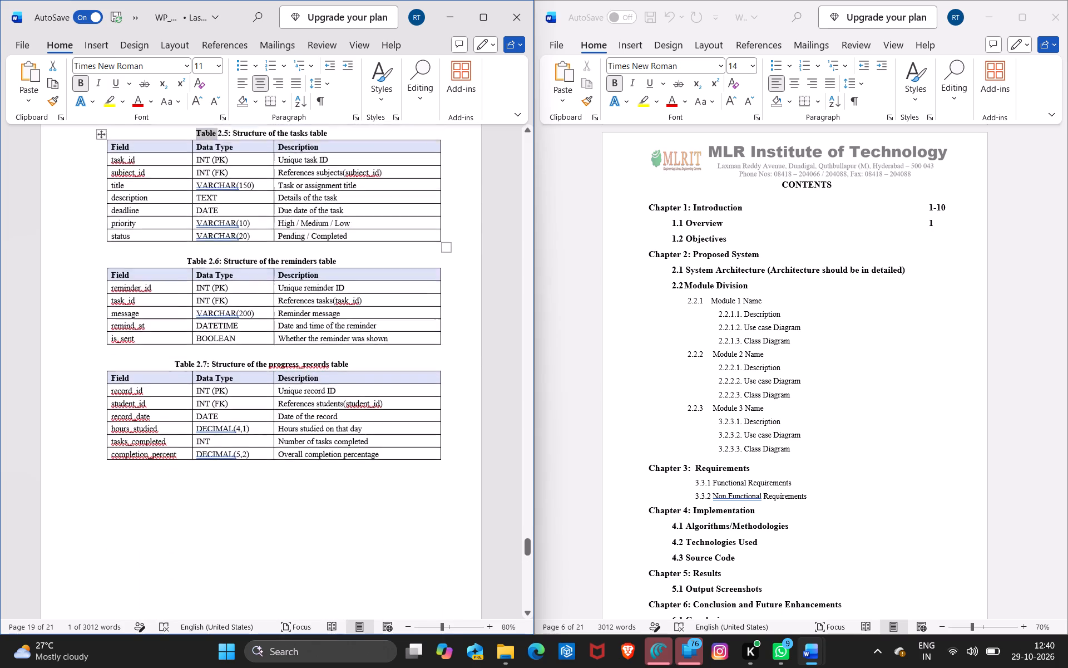
scroll(320, 389, up, 3)
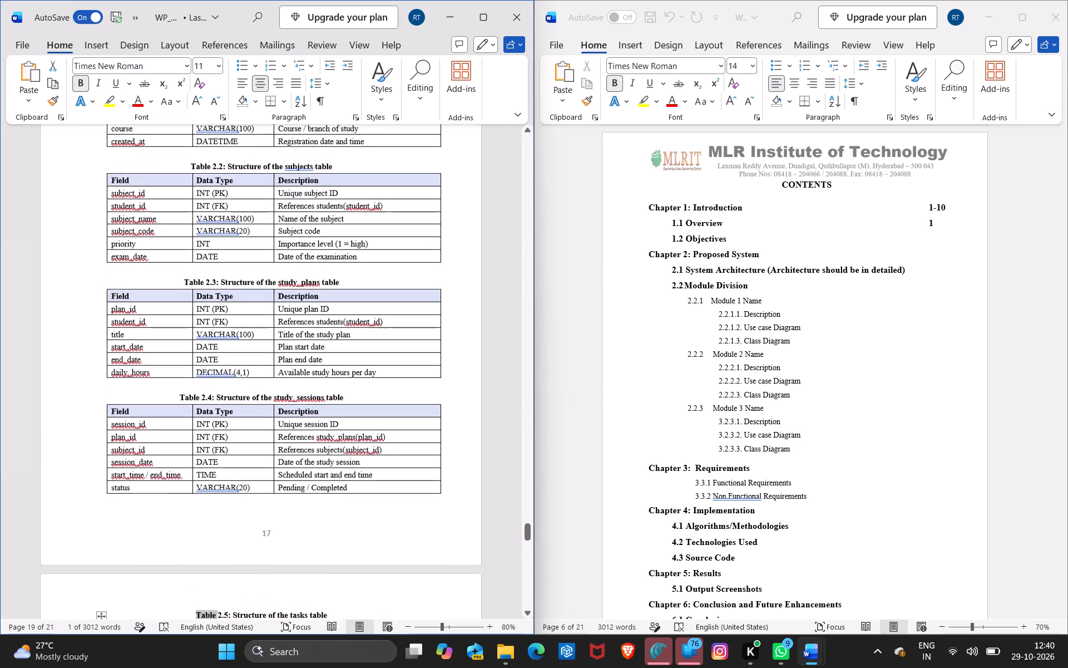
scroll(320, 389, up, 2)
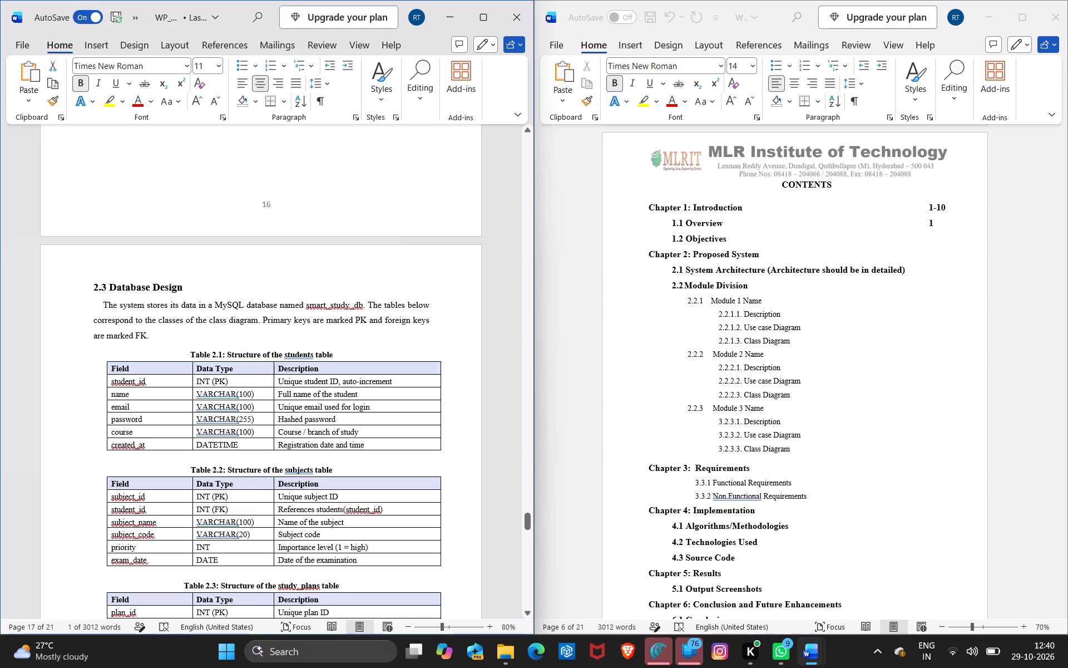
Examine the page of section 2.2.4 Activity Diagram and where section 2.3 Database Design starts after it.
scroll(298, 390, up, 4)
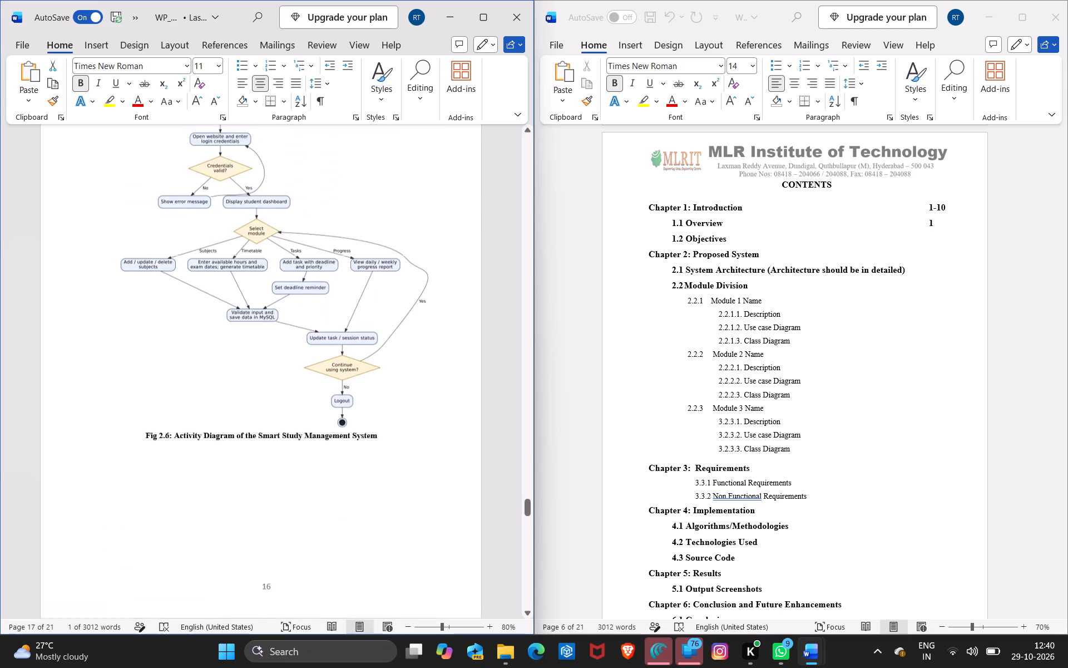
scroll(298, 390, up, 2)
click(269, 444)
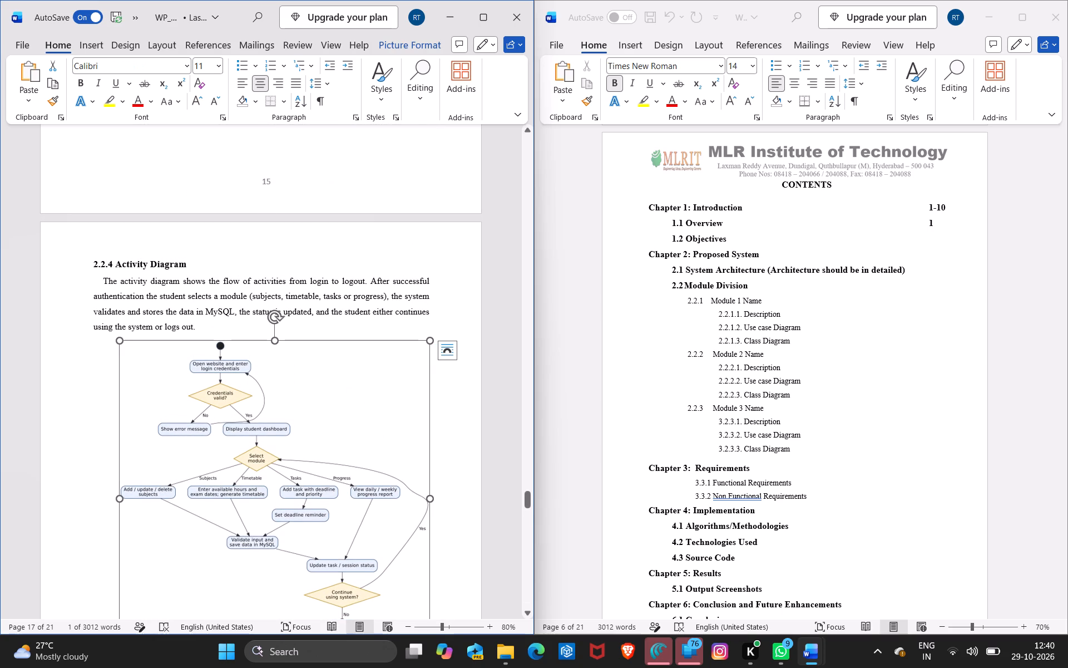
click(269, 444)
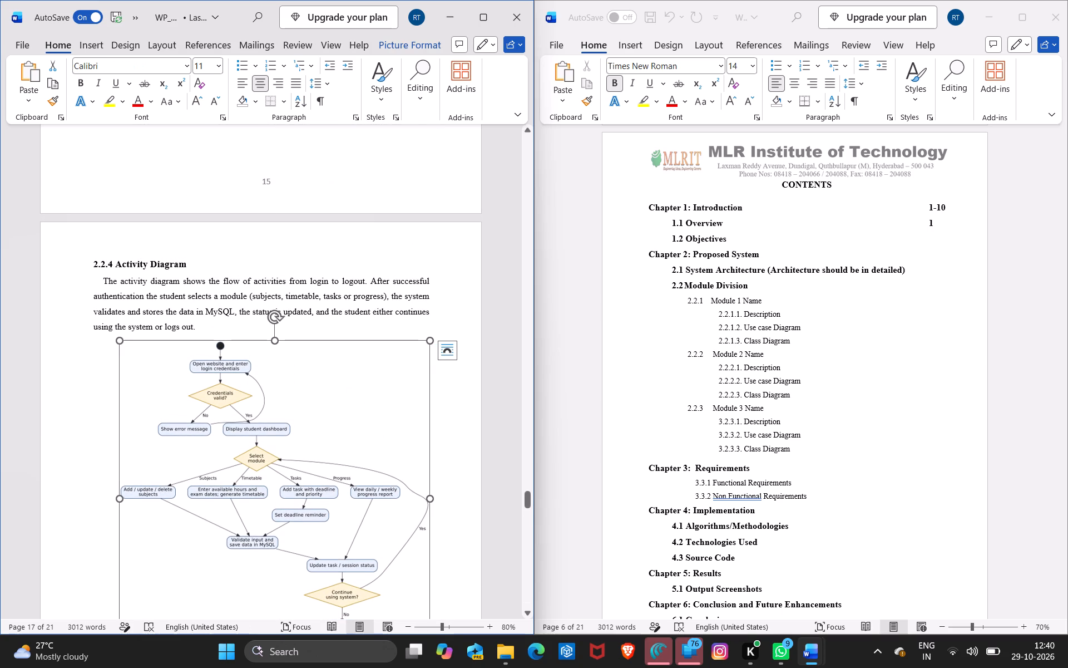
click(385, 330)
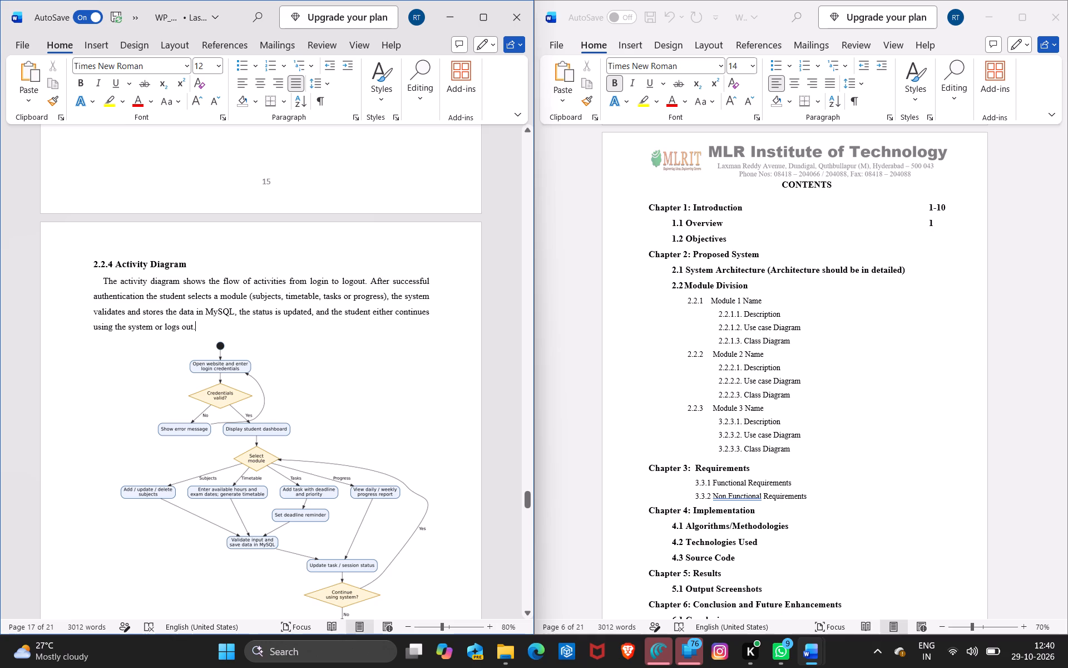
click(344, 423)
scroll(344, 423, down, 1)
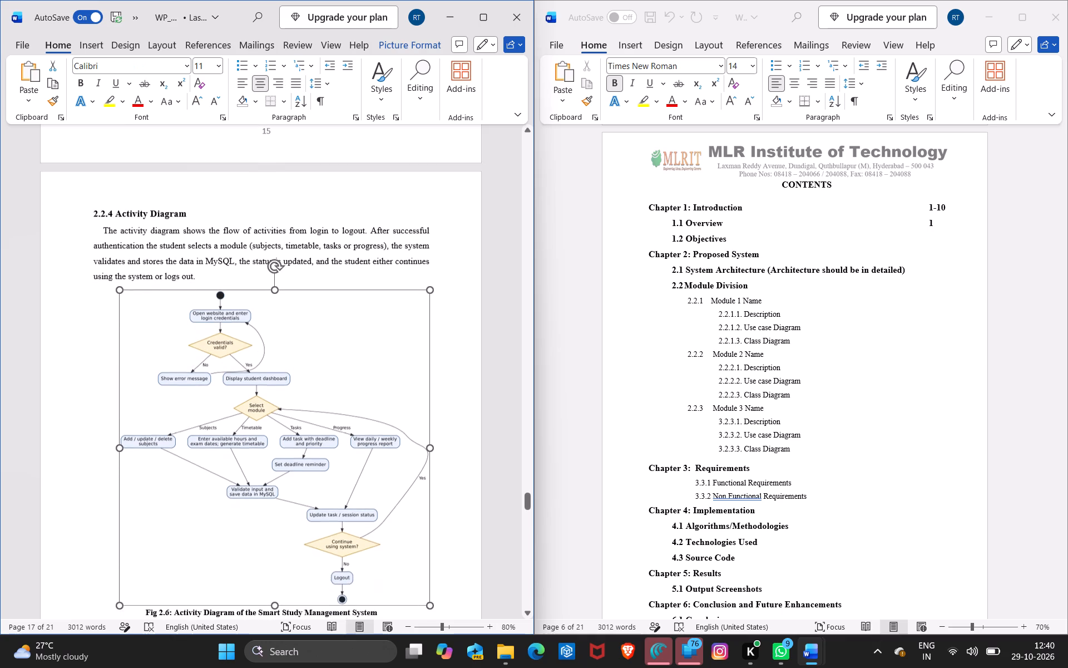
scroll(344, 423, down, 2)
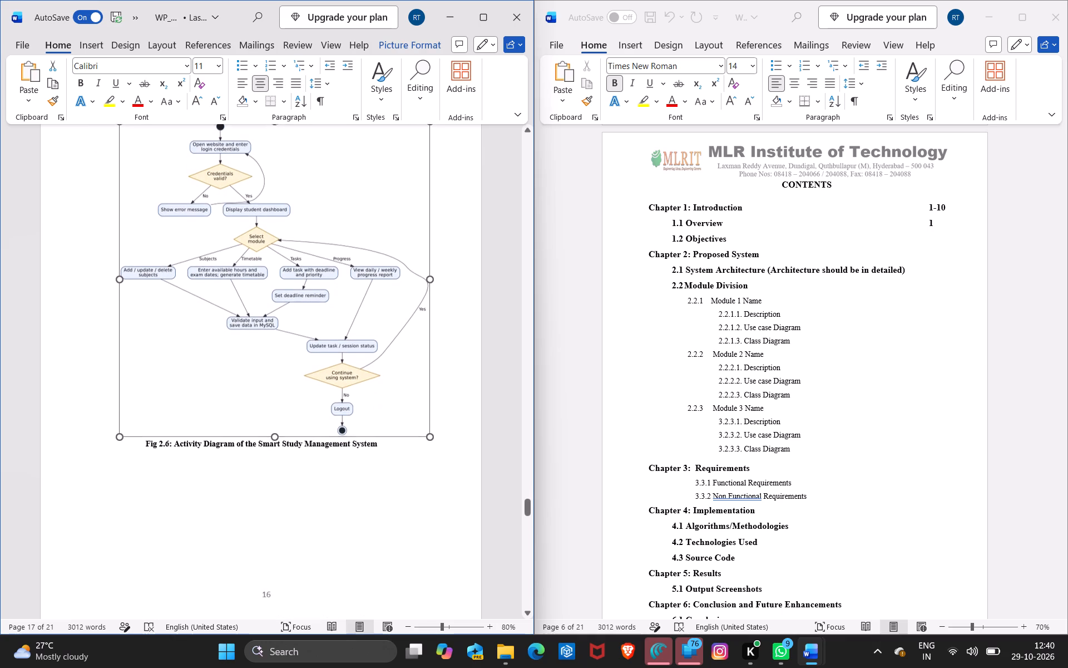
scroll(344, 423, down, 3)
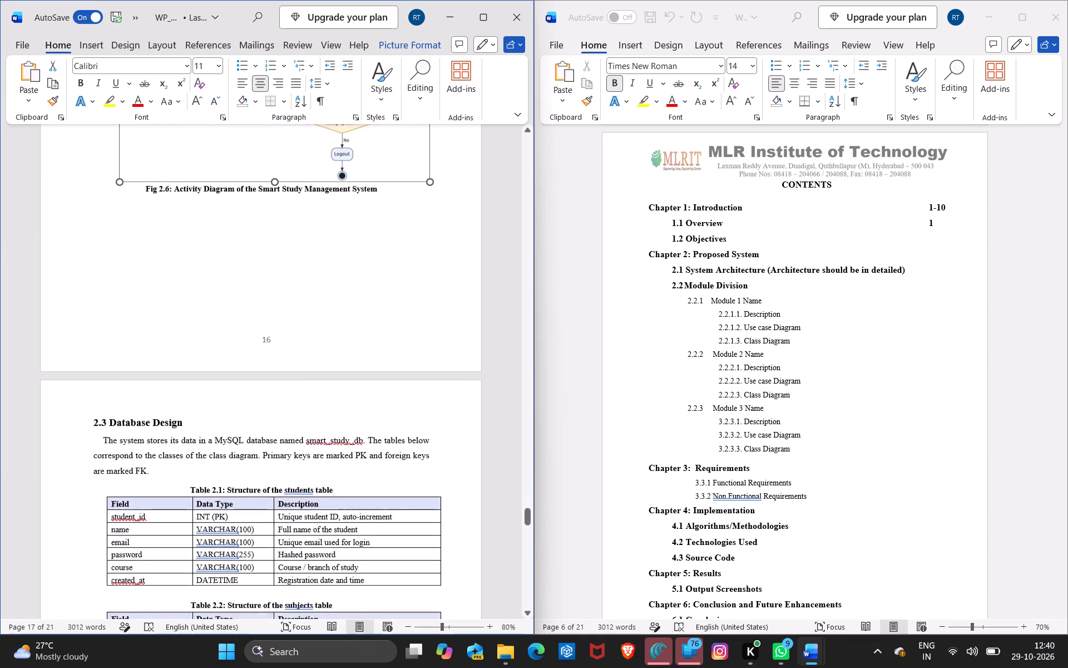
scroll(344, 423, down, 1)
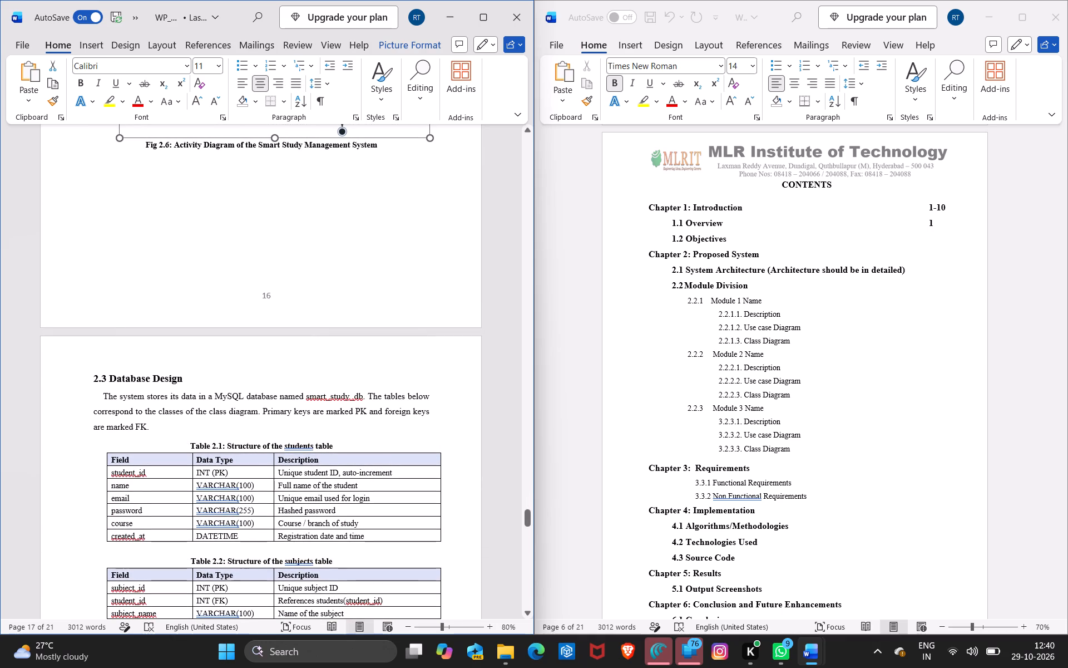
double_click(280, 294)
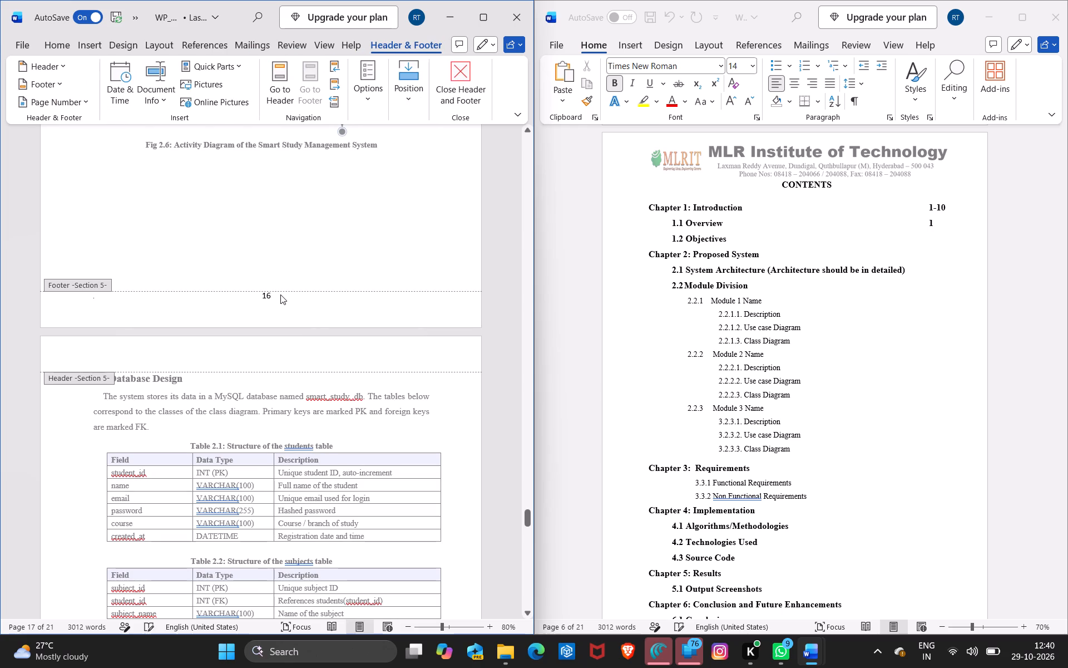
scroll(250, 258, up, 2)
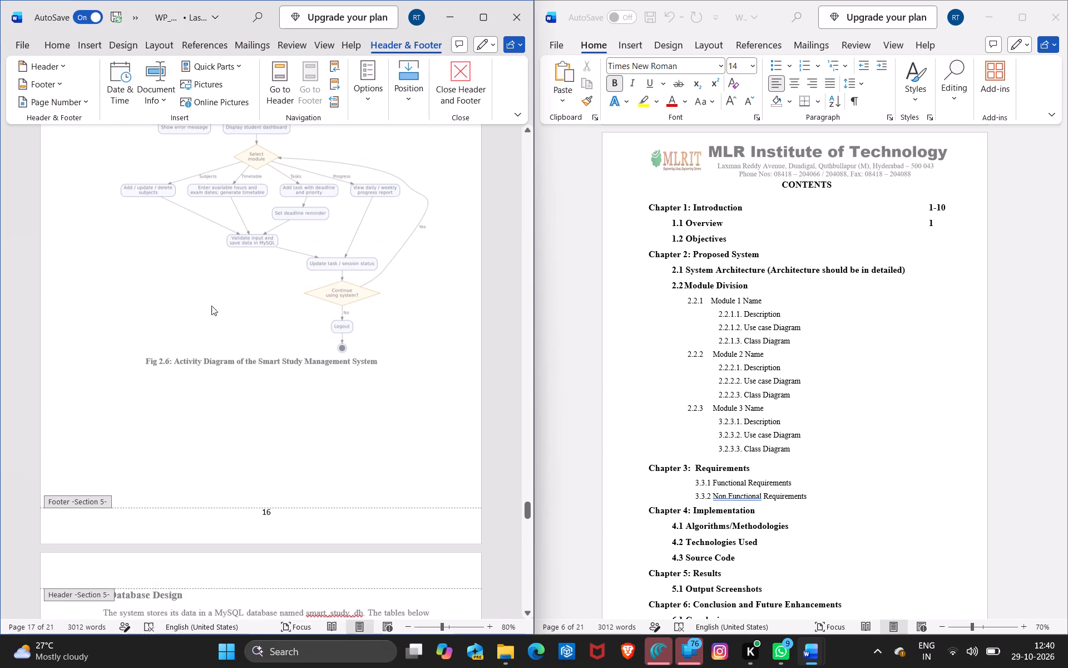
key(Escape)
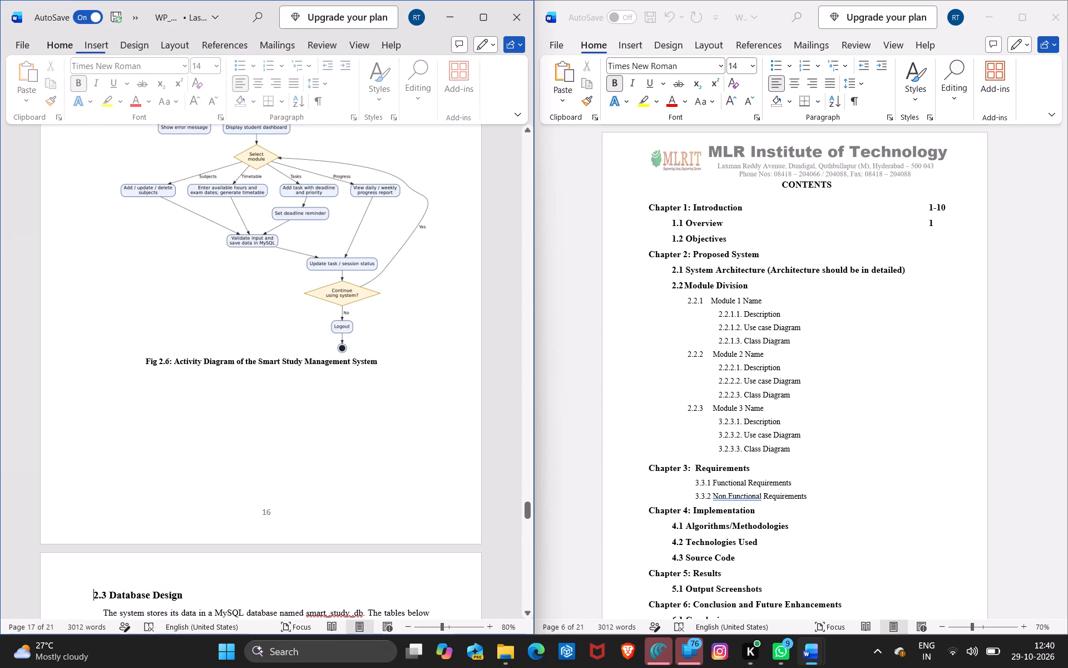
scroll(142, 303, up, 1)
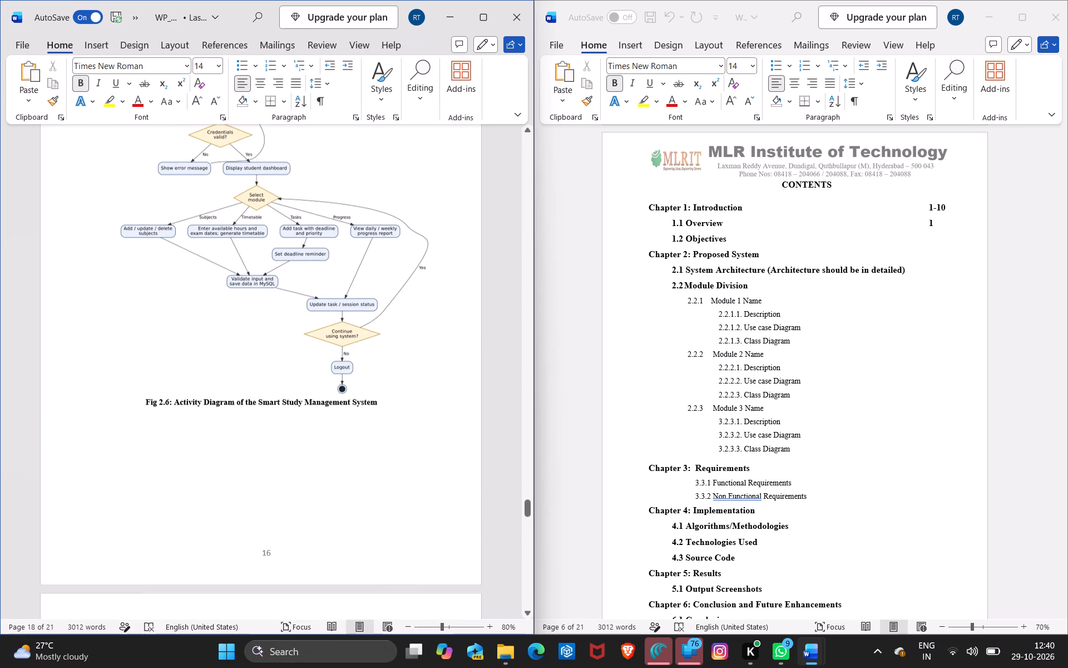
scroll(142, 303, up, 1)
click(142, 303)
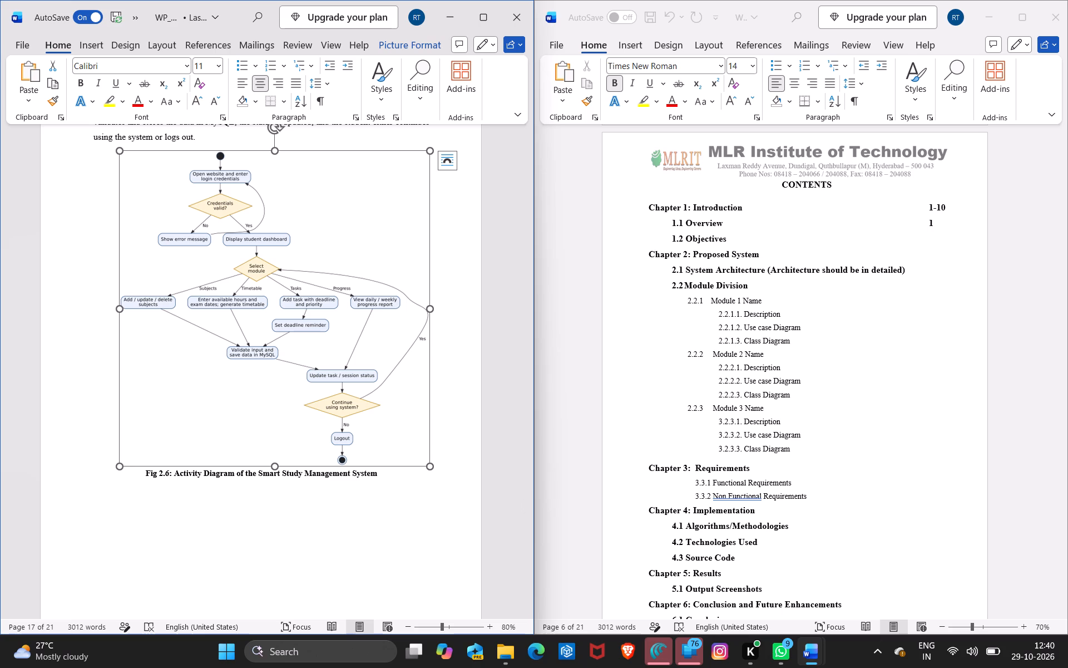
Close the report copy with the contents page without saving its changes, and close the other copy too.
click(1047, 16)
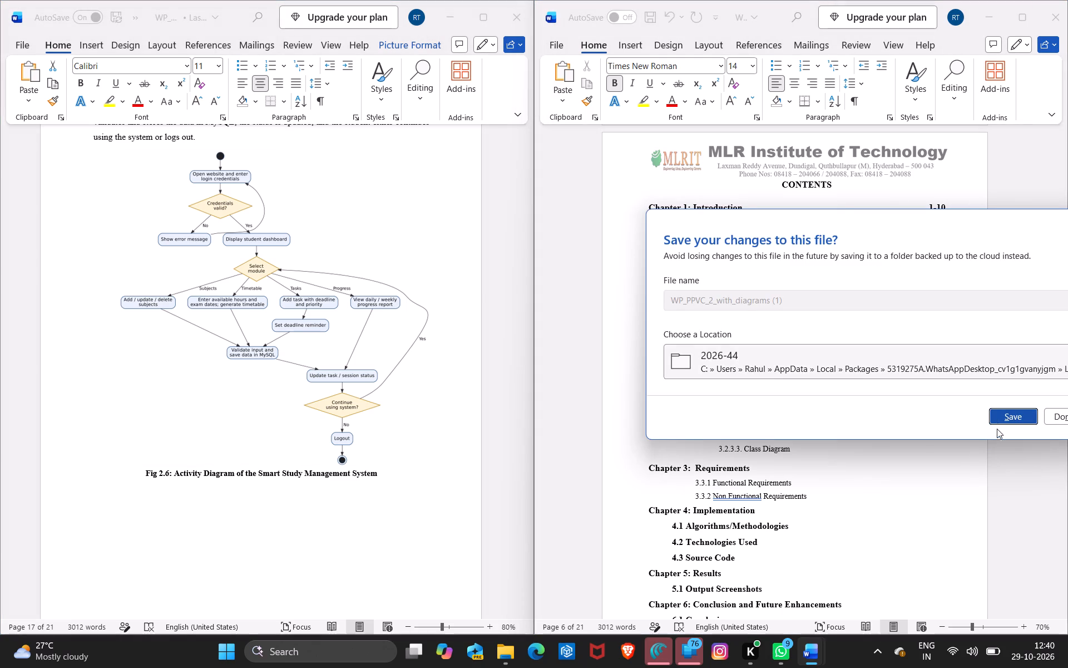
click(1048, 418)
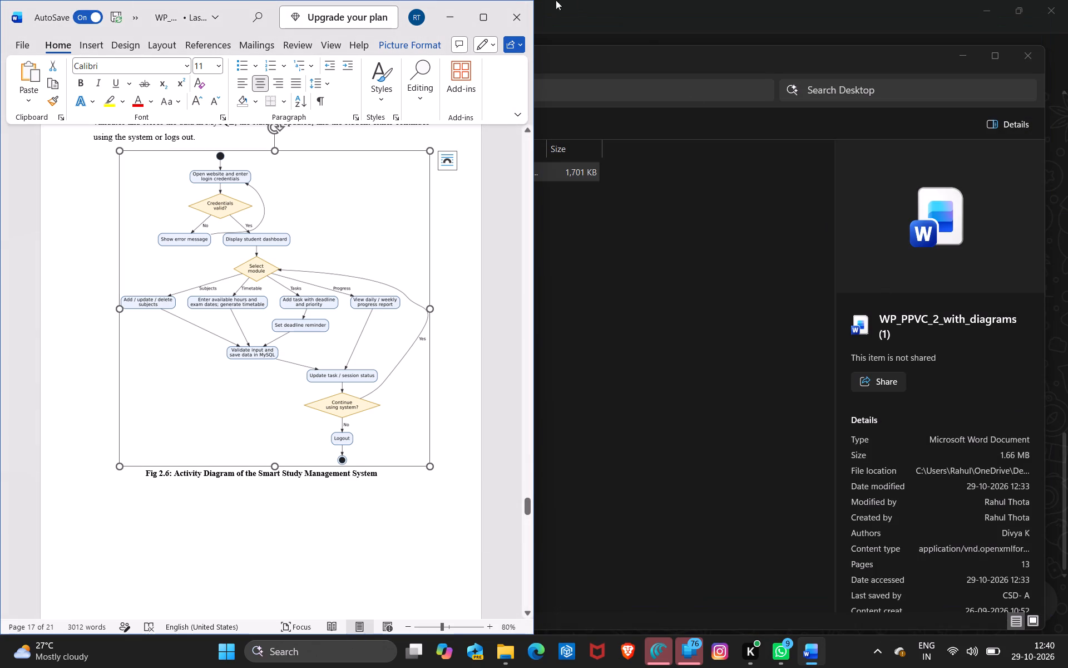
click(507, 11)
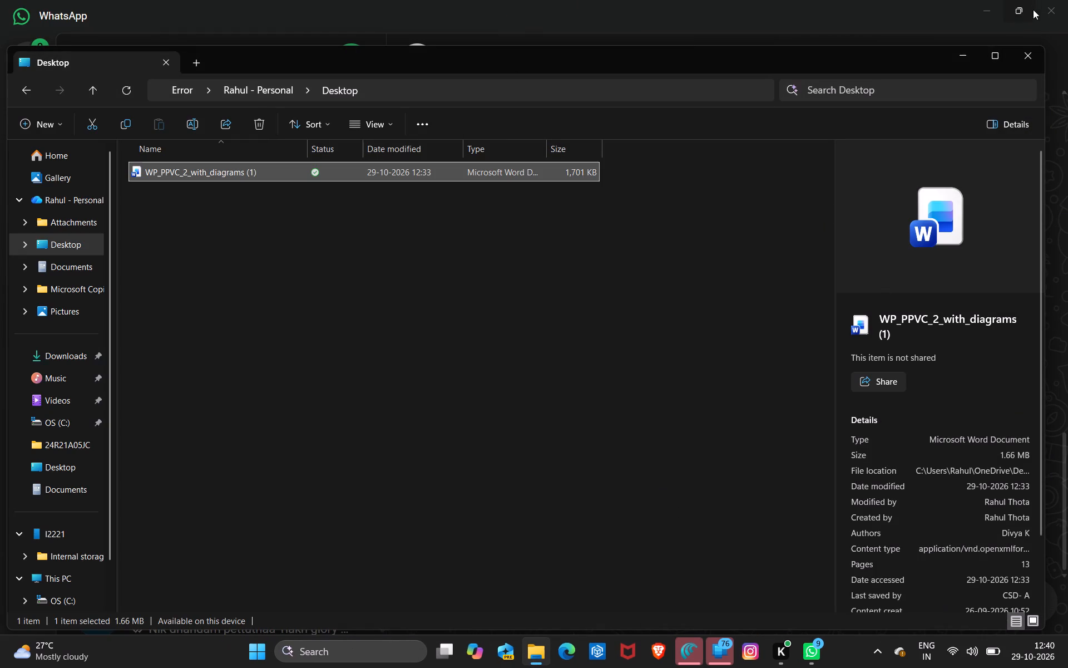
Switch to WhatsApp.
click(829, 660)
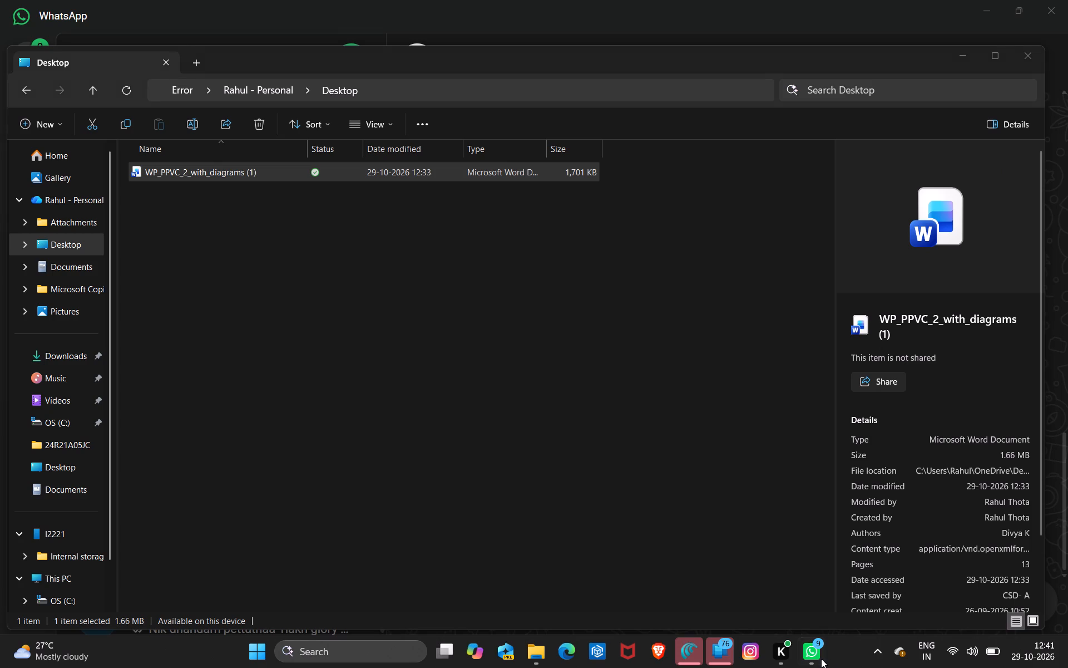
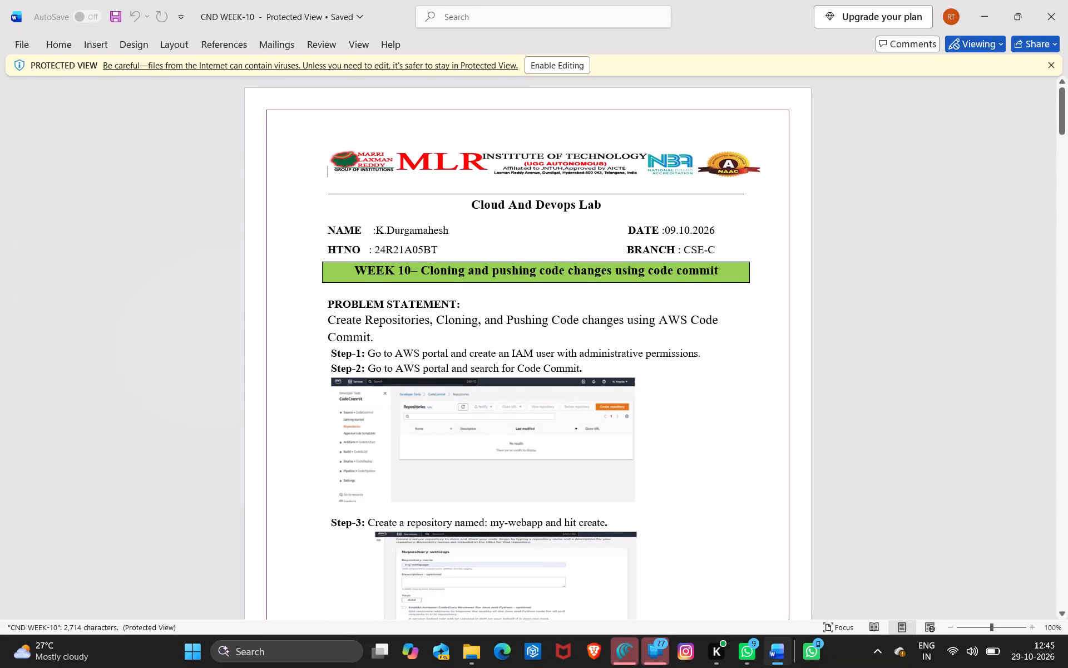
Enable editing in the CND WEEK-10 document and replace the NAME entry in the header with the other student's name.
click(550, 69)
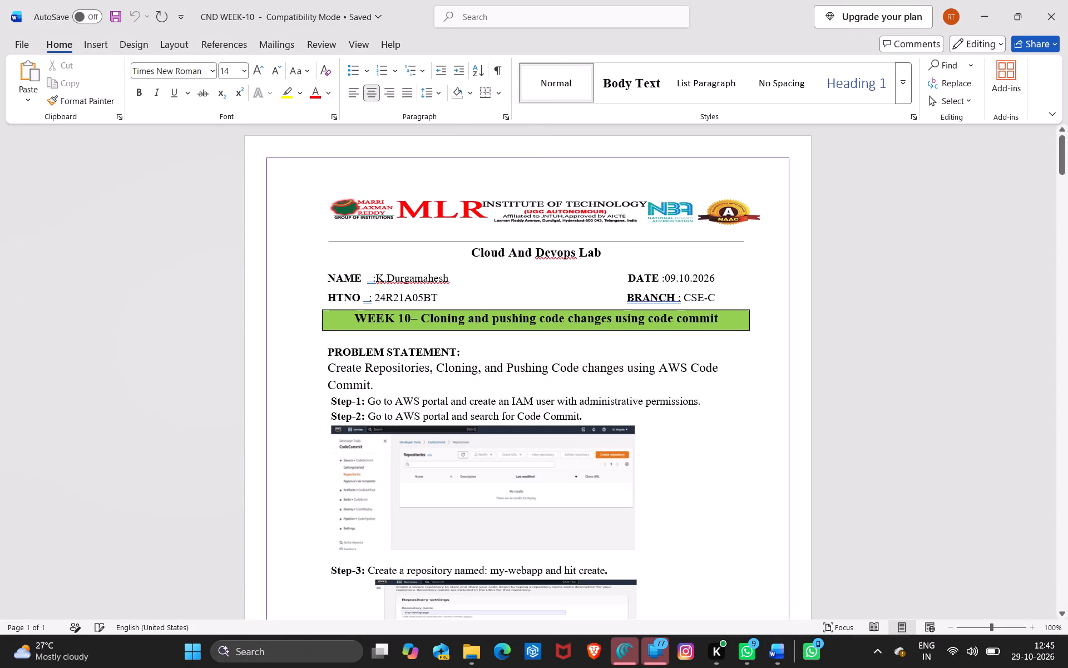
click(457, 282)
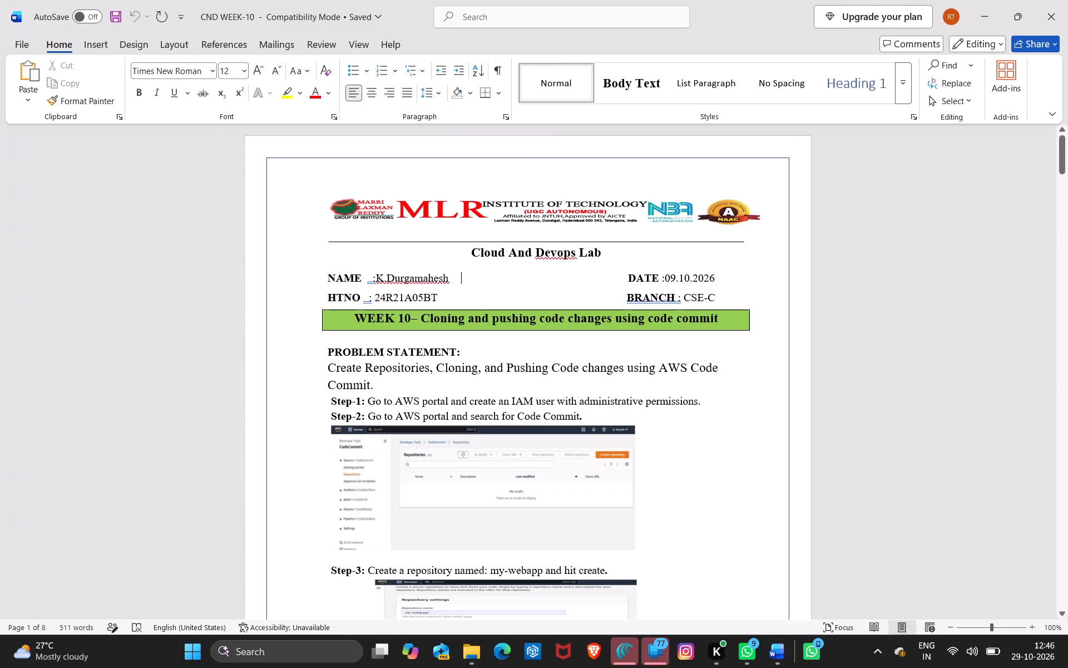
key(BackSpace)
key(BackSpace)
key(BackSpace)
key(BackSpace)
key(BackSpace)
key(BackSpace)
key(BackSpace)
key(BackSpace)
key(BackSpace)
key(BackSpace)
key(BackSpace)
key(BackSpace)
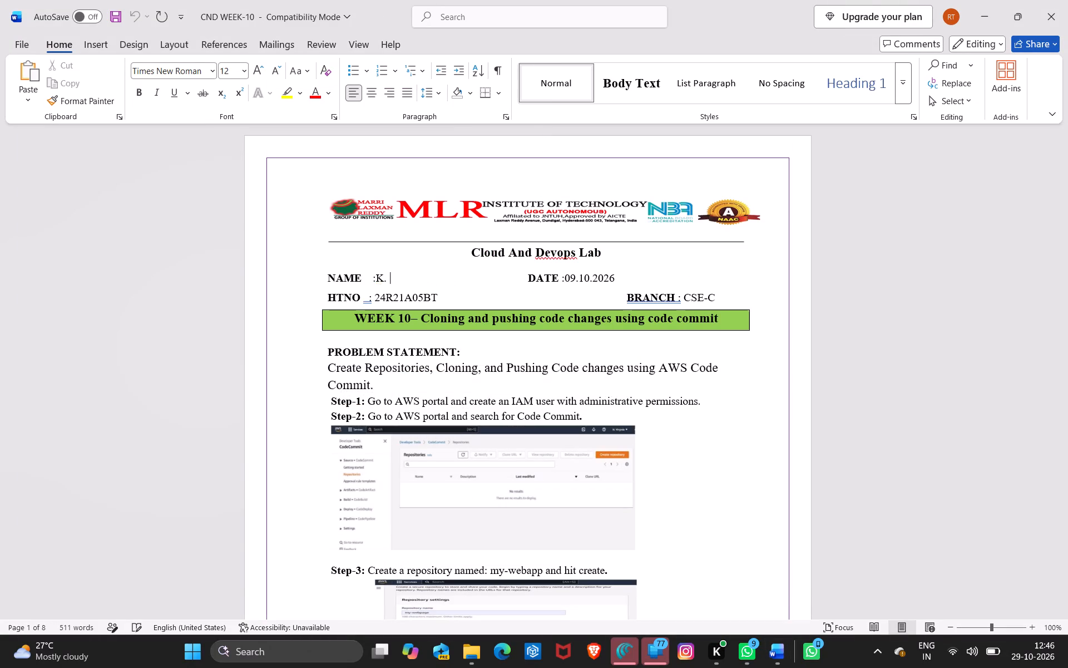
key(BackSpace)
key(BackSpace)
key(shift+g)
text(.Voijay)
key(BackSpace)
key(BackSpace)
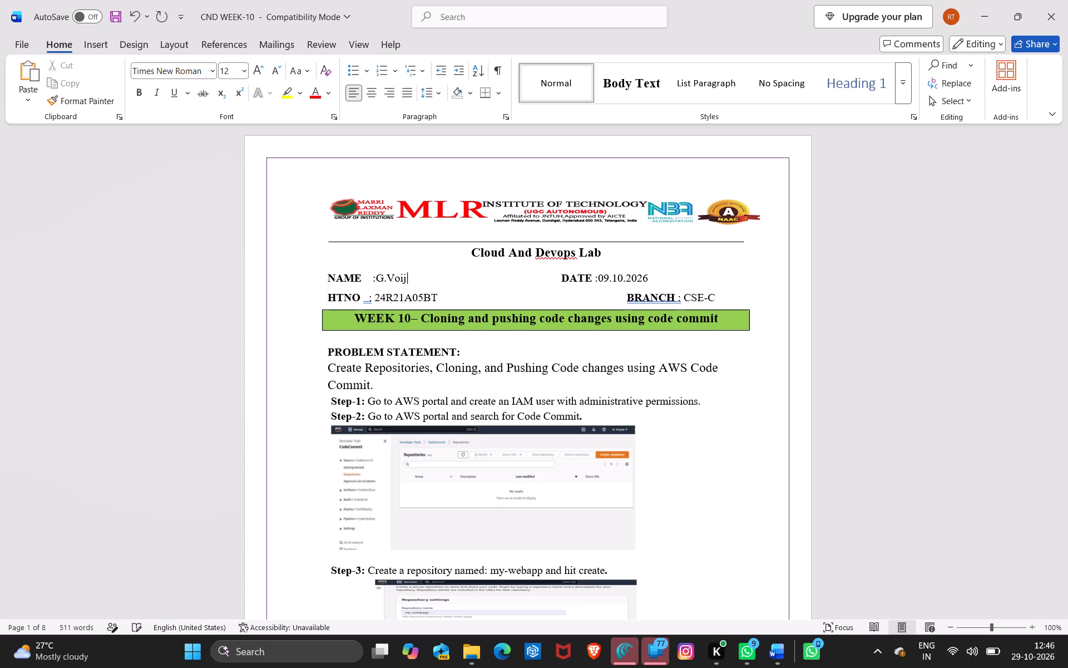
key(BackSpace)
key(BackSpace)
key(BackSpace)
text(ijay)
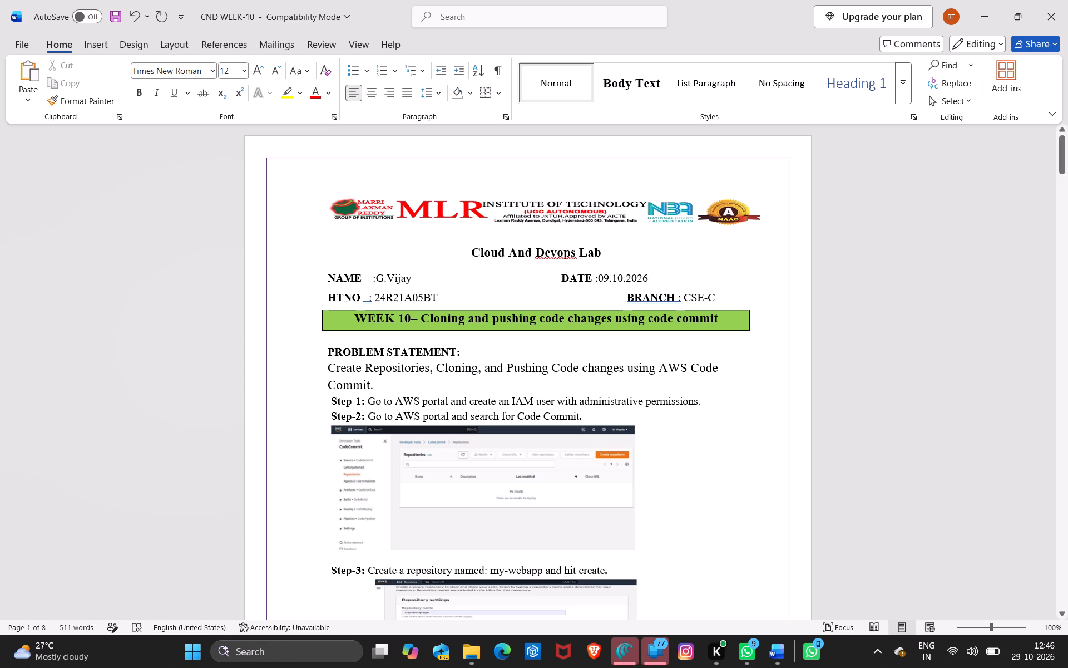
Change the final letter of the HTNO entry to a capital E.
click(443, 298)
key(BackSpace)
key(BackSpace)
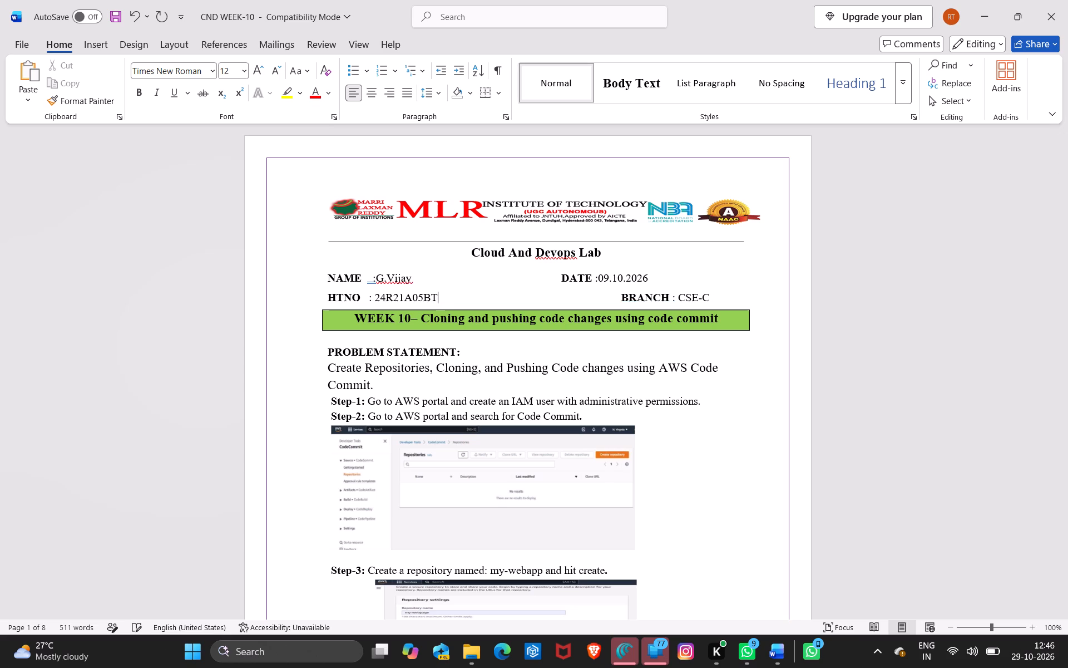
key(BackSpace)
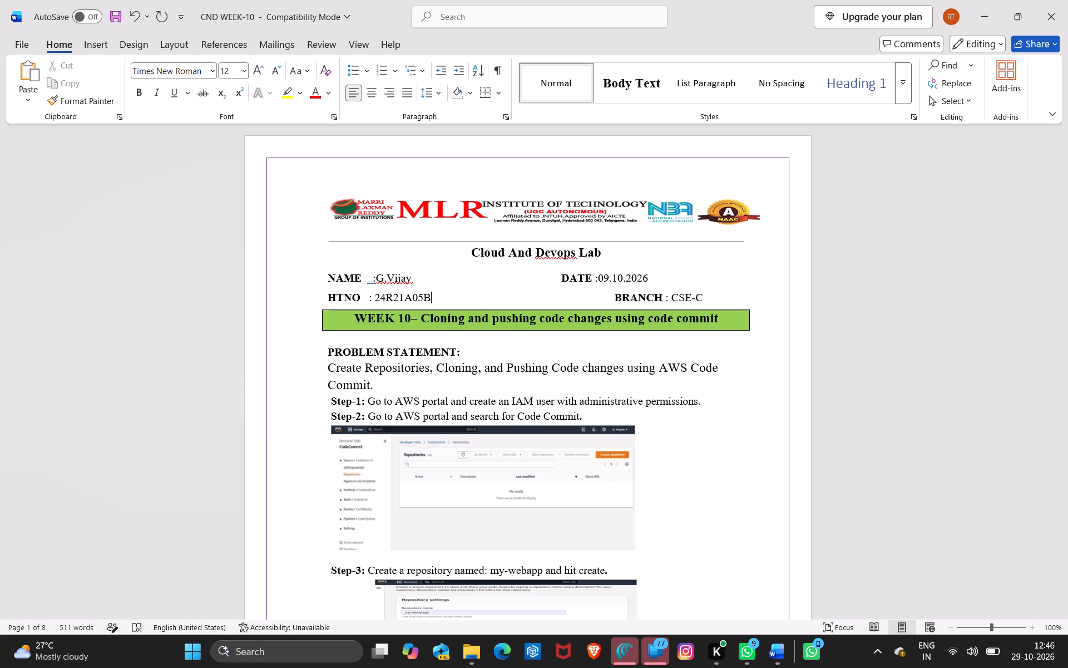
key(e)
key(BackSpace)
key(shift+e)
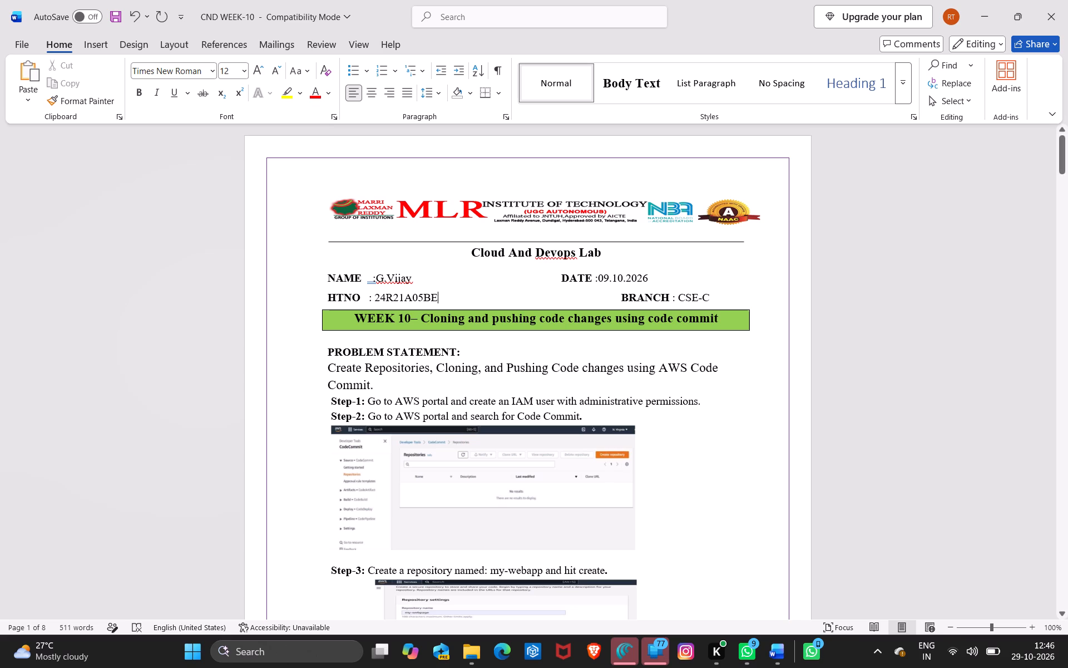
Delete the blank last page that follows Step-30 at the end of the document.
scroll(720, 297, down, 2)
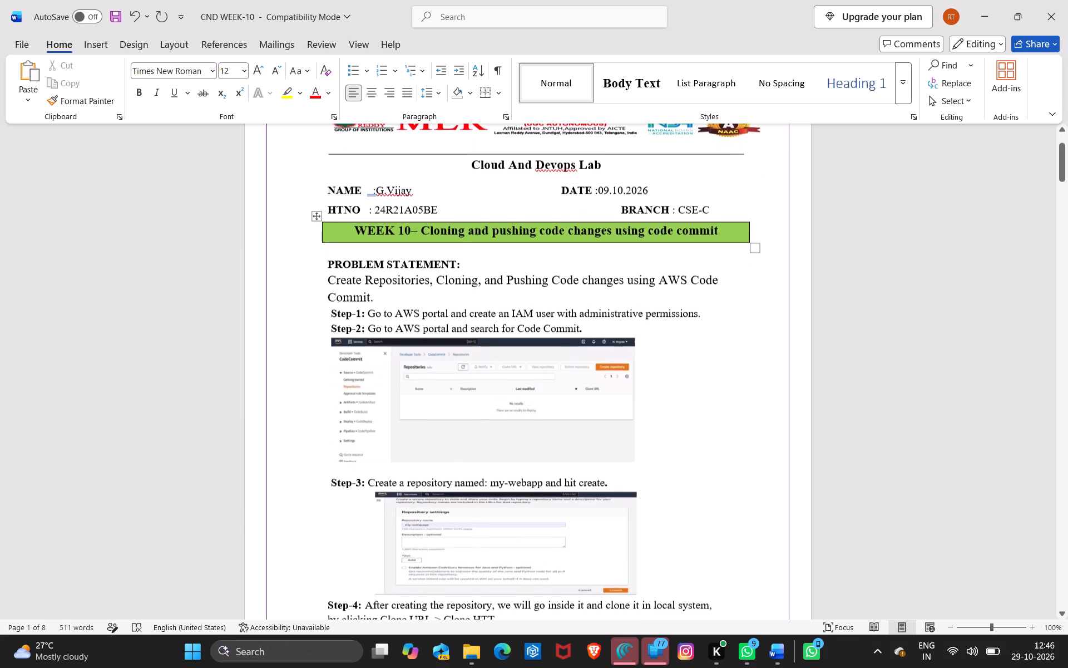
scroll(720, 297, down, 4)
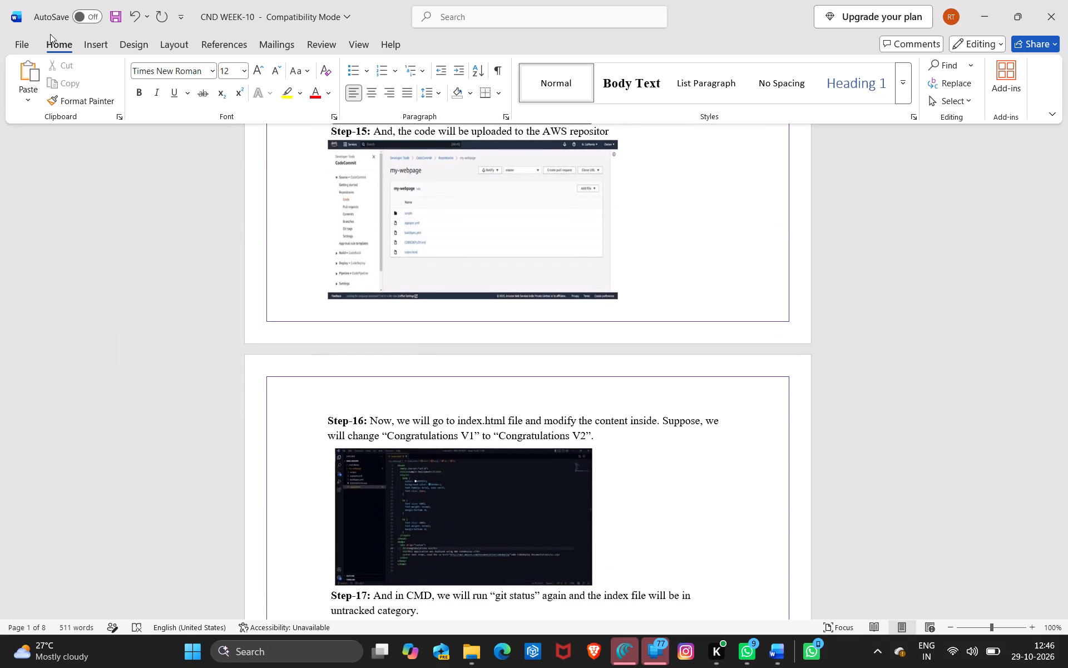
scroll(432, 440, down, 6)
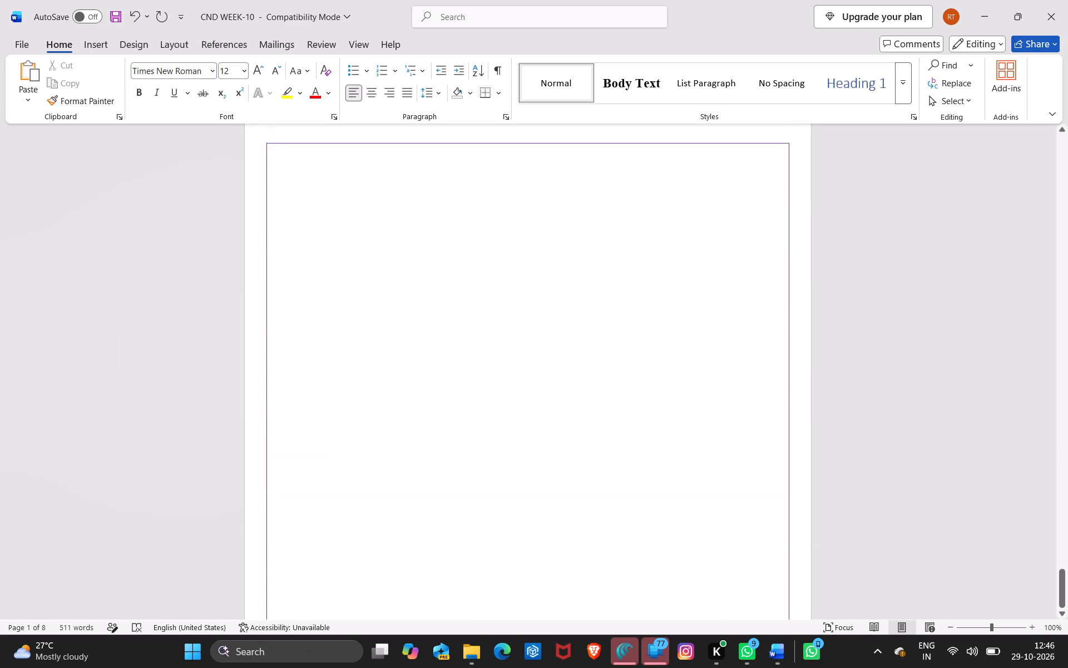
scroll(432, 440, down, 5)
scroll(432, 440, up, 2)
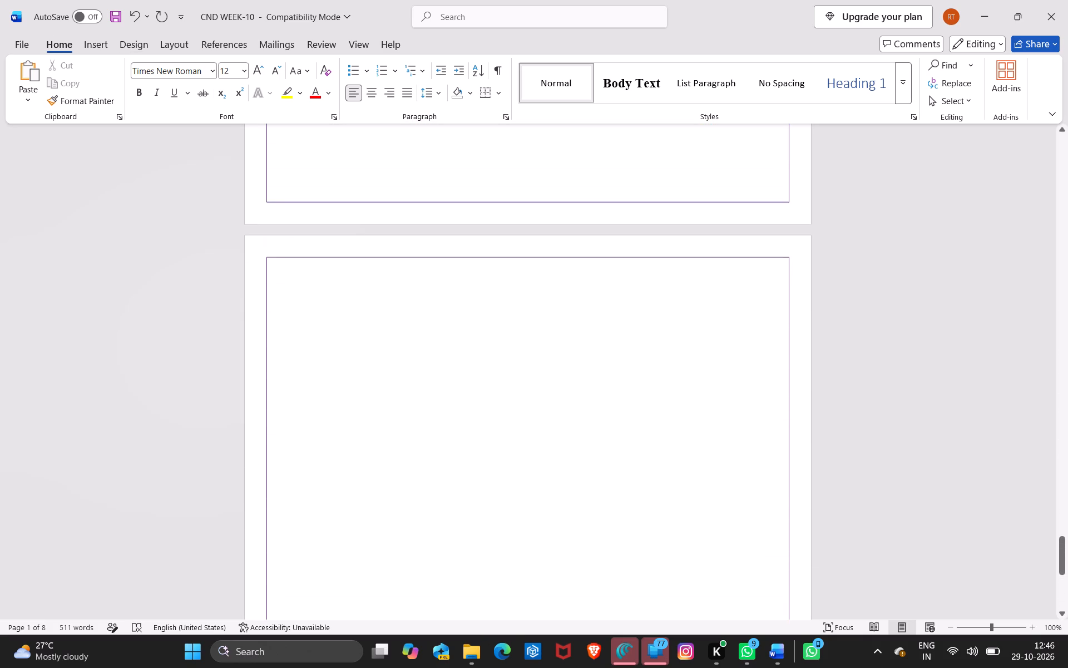
scroll(432, 440, up, 1)
click(342, 402)
key(BackSpace)
key(BackSpace)
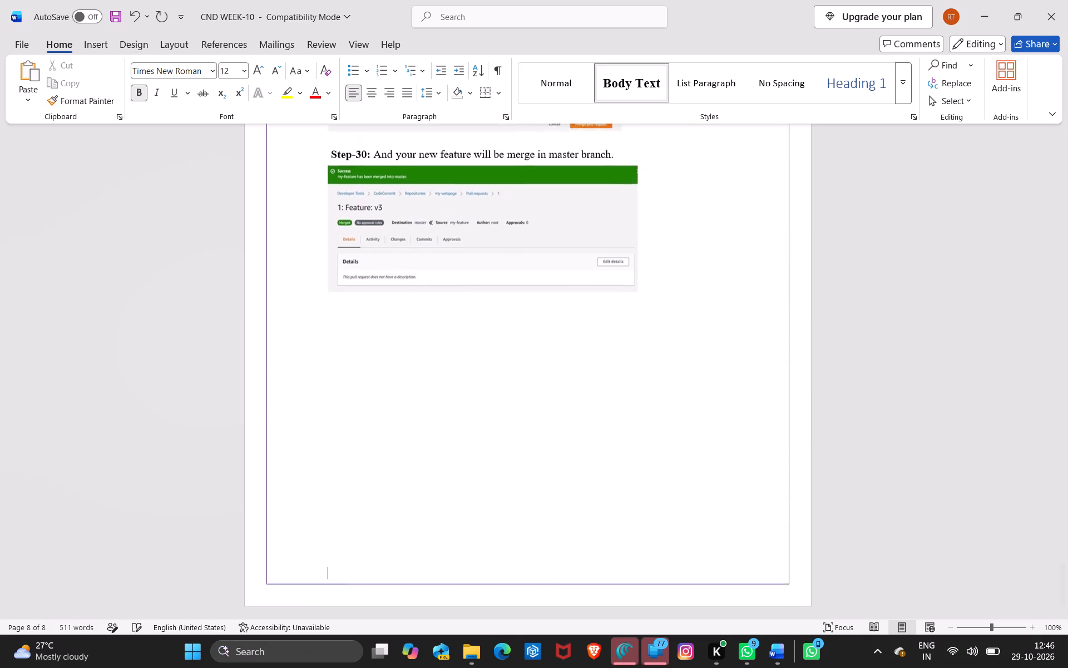
Save the edited CND WEEK-10 document.
scroll(342, 402, down, 4)
scroll(342, 402, up, 3)
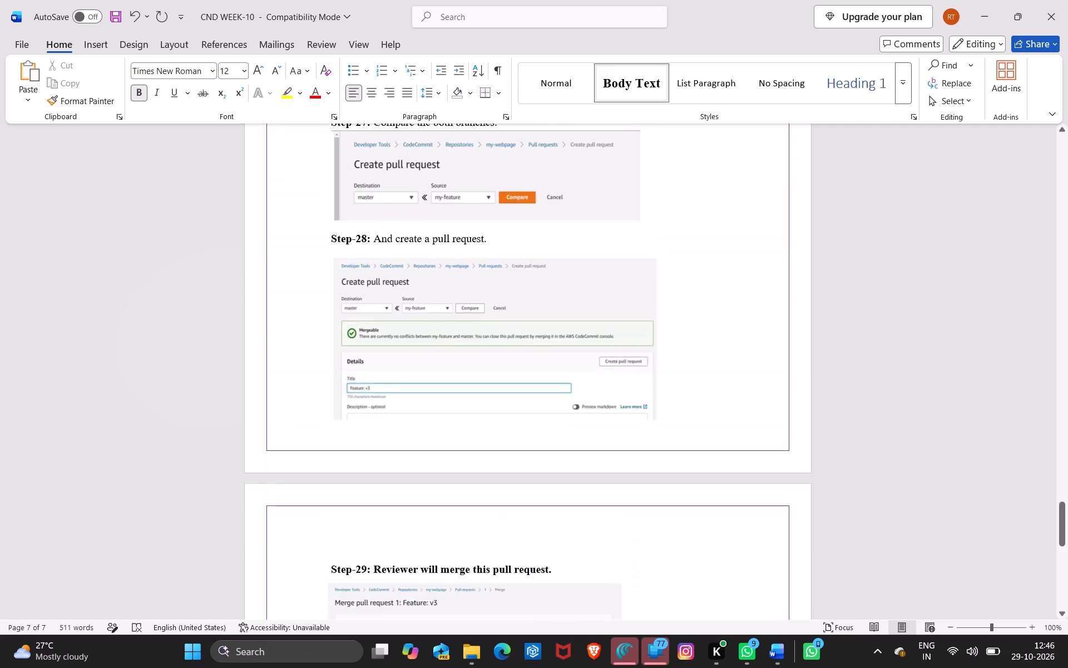
scroll(342, 402, up, 6)
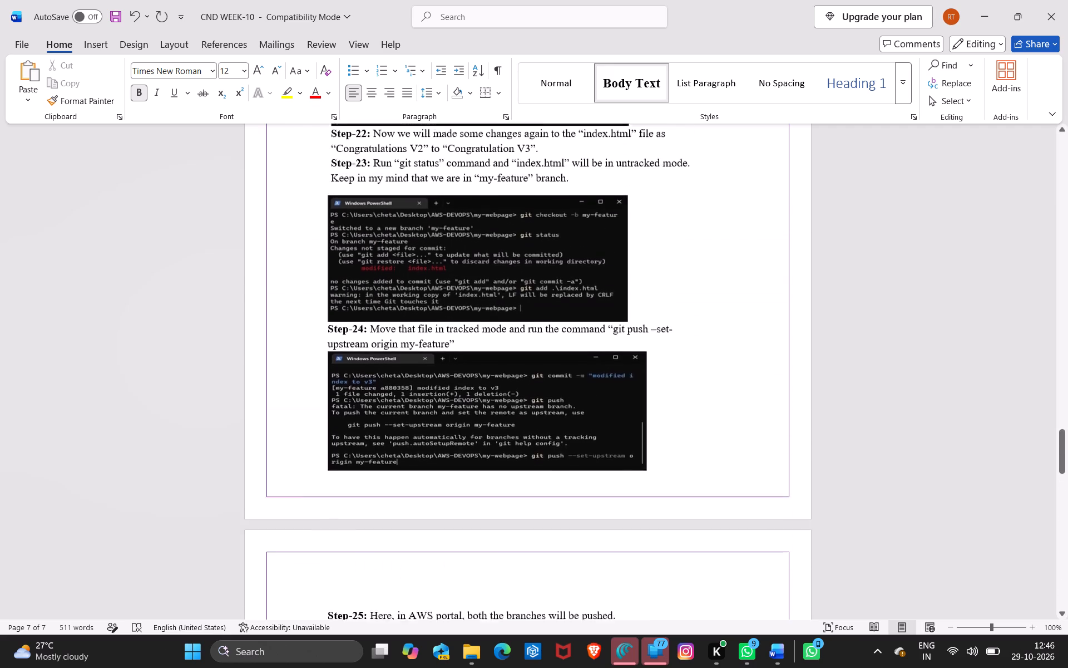
scroll(342, 402, up, 5)
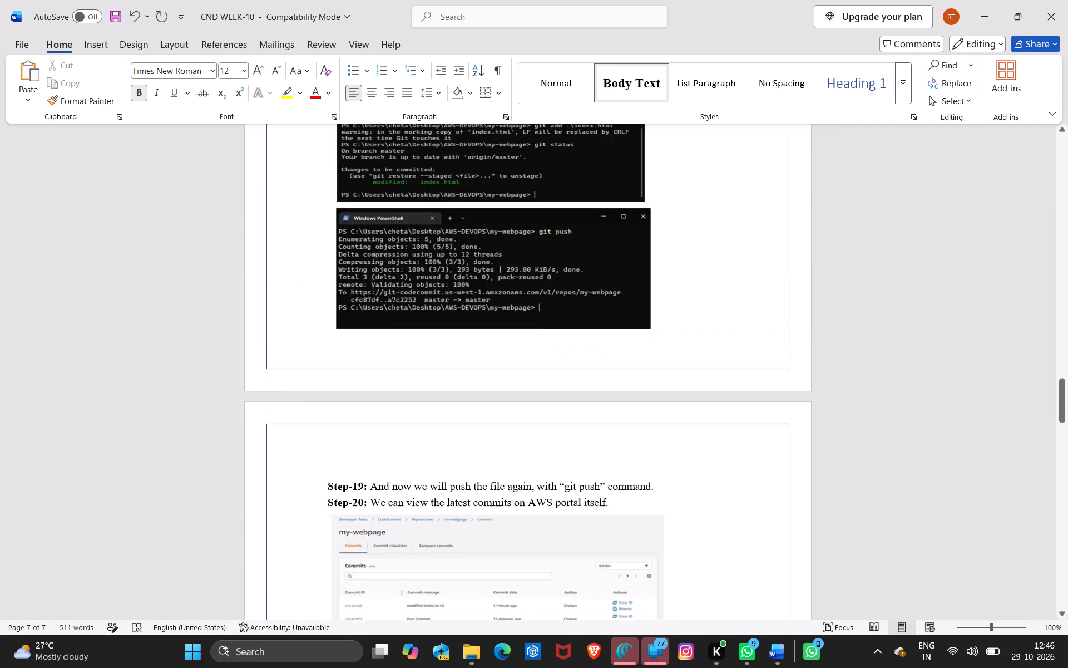
scroll(342, 402, up, 5)
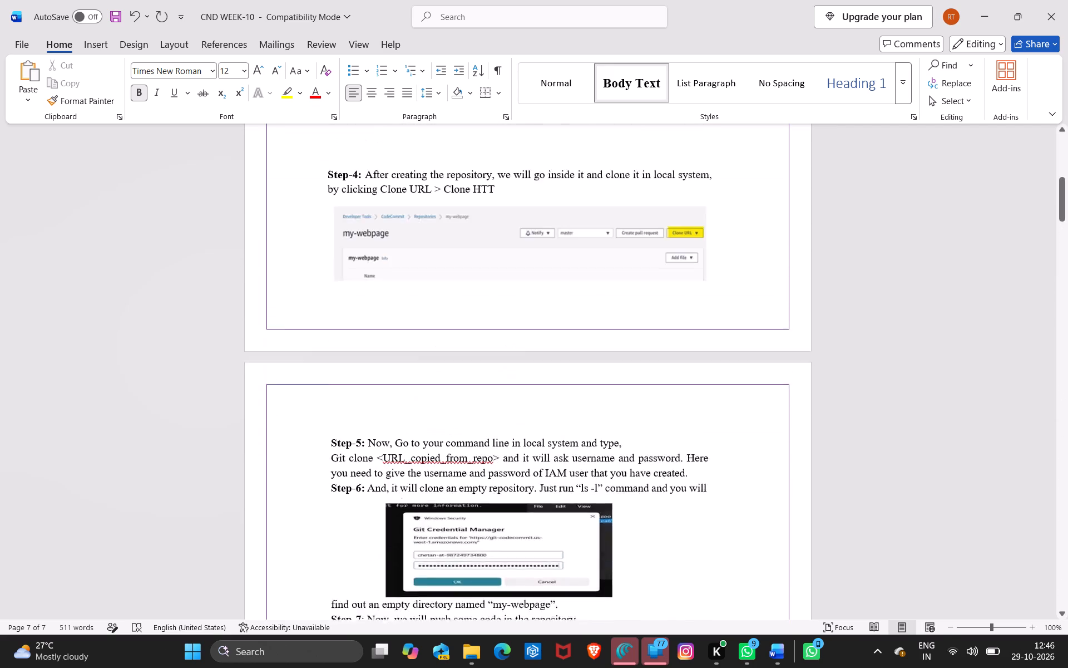
click(27, 38)
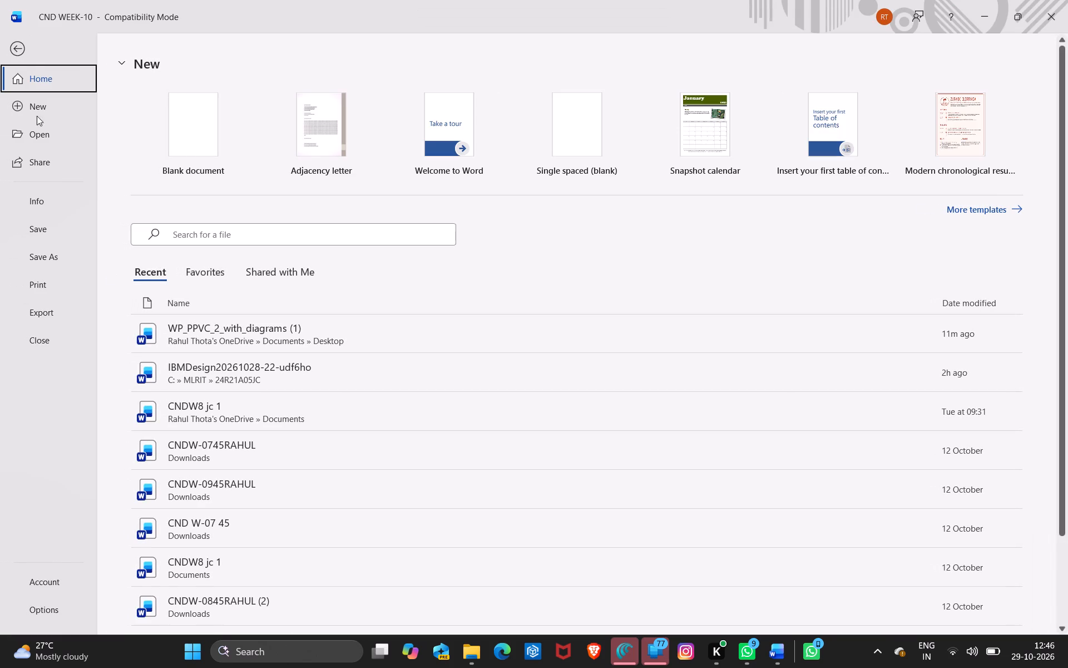
click(45, 228)
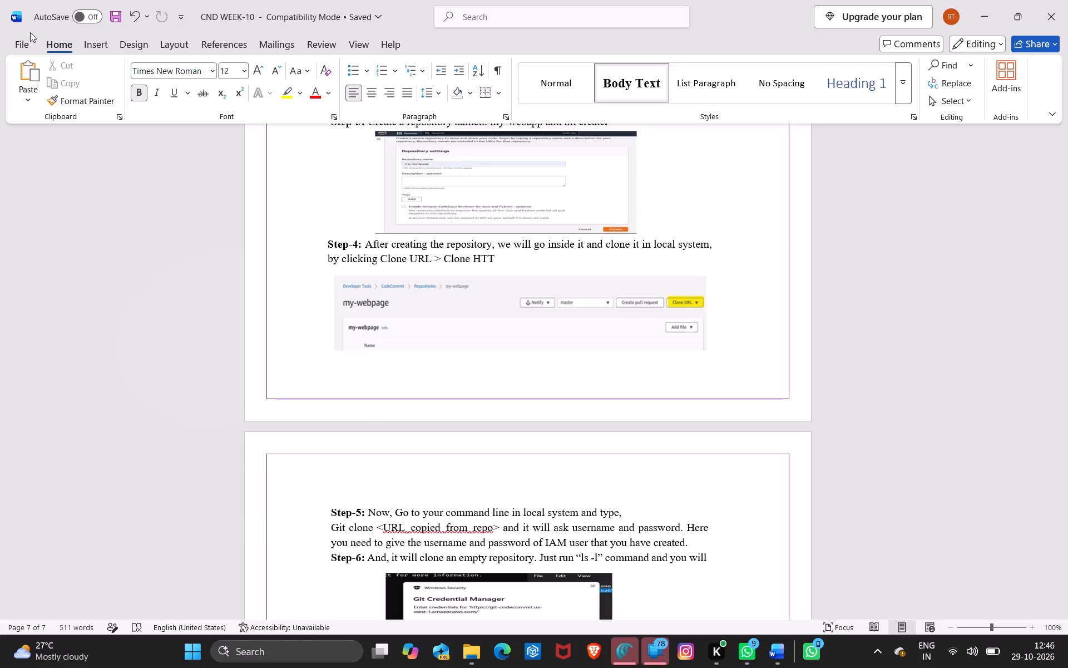
Save a copy of CND WEEK-10 as a PDF in the roll-number folder inside MLRIT on drive C.
click(18, 42)
click(49, 254)
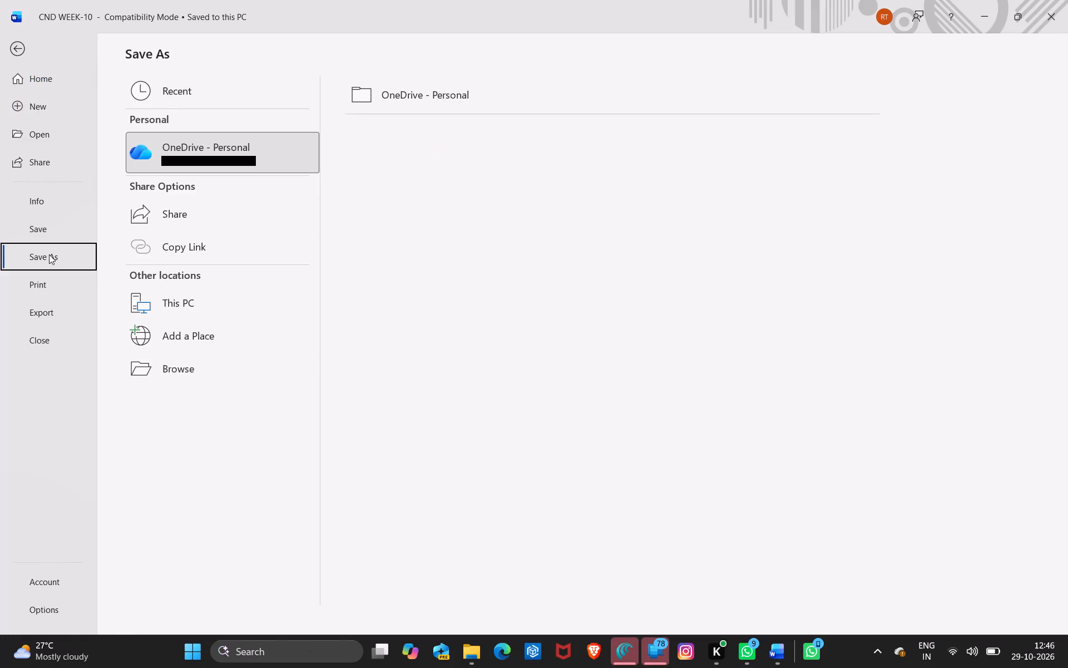
click(177, 318)
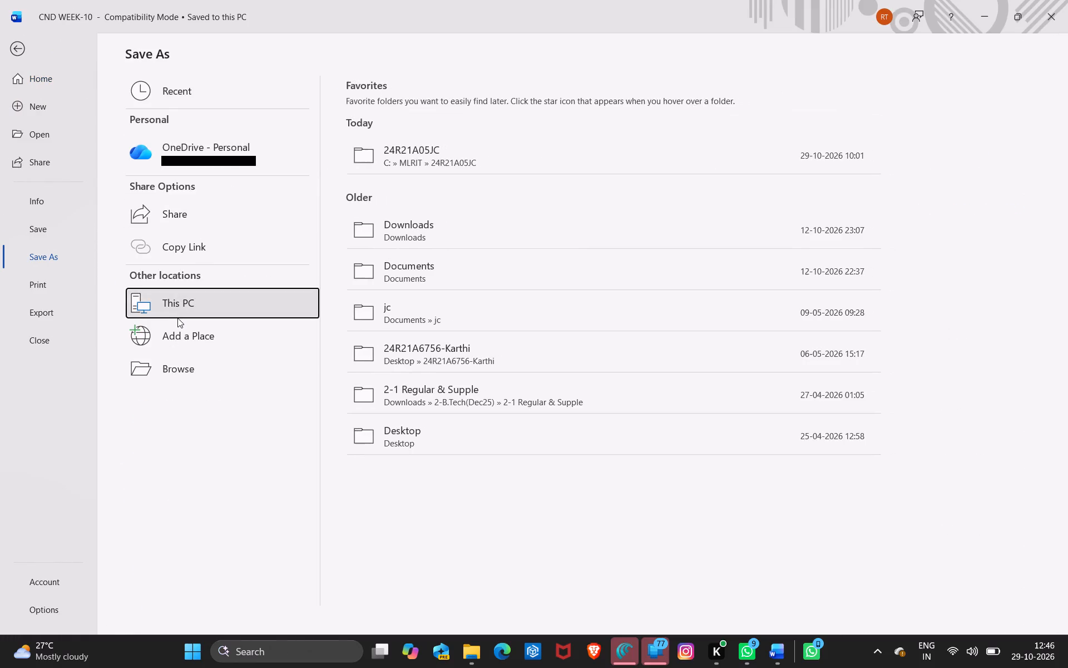
click(449, 238)
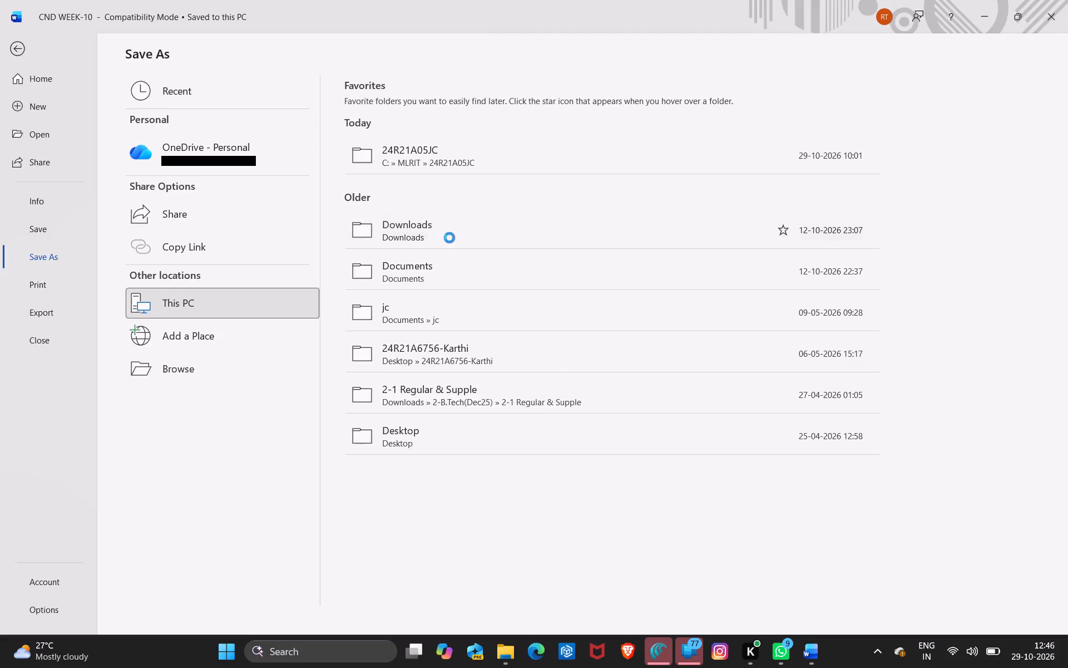
click(171, 372)
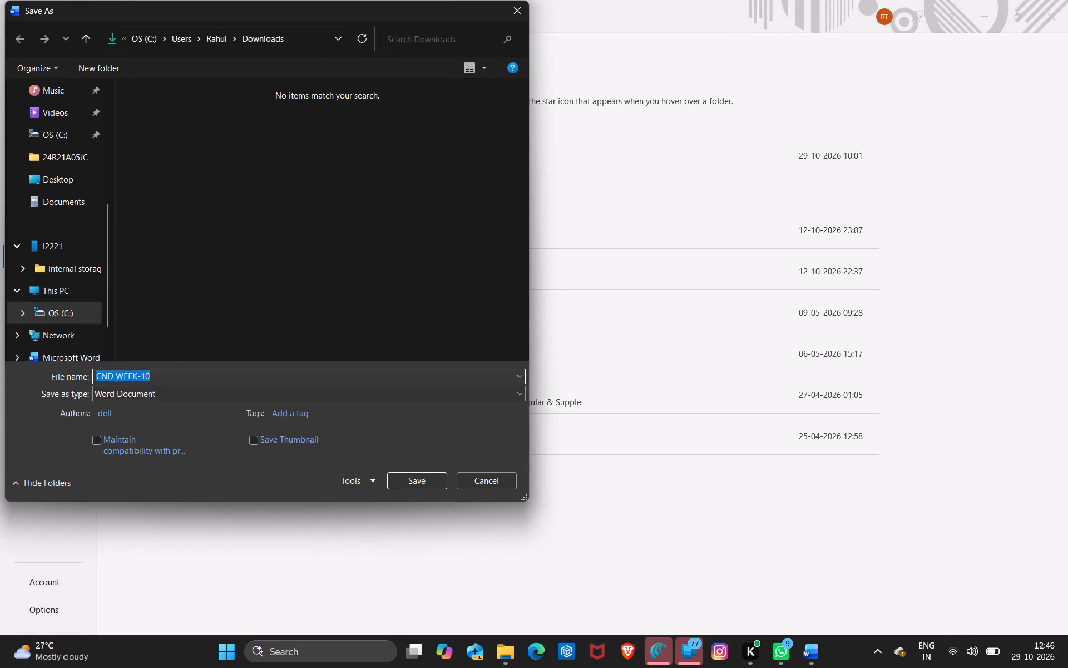
click(60, 160)
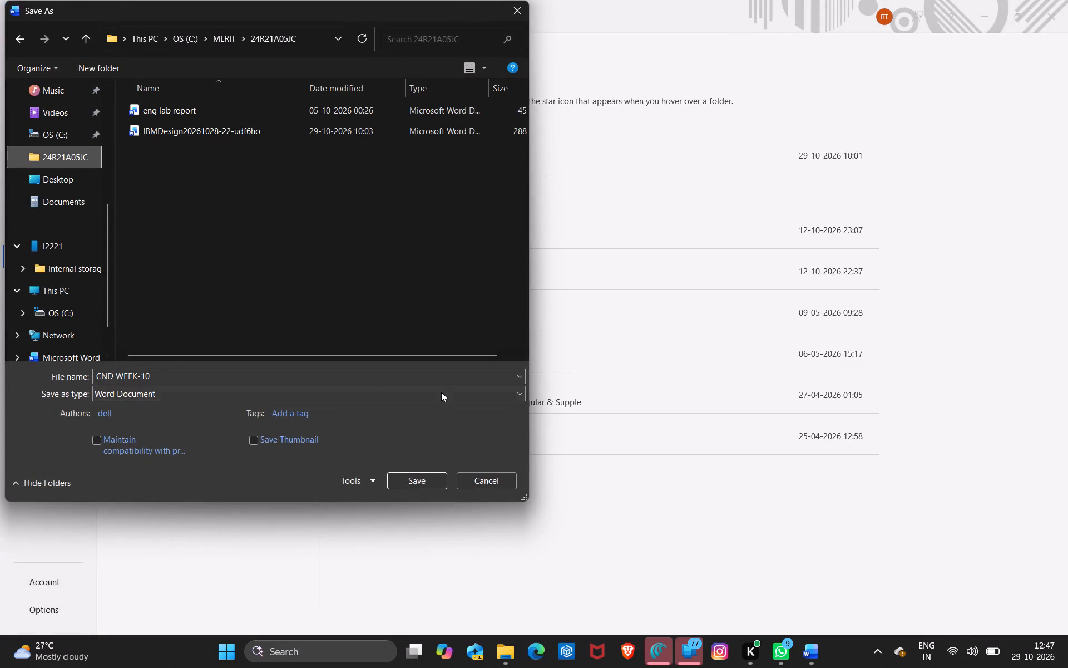
click(445, 390)
click(398, 475)
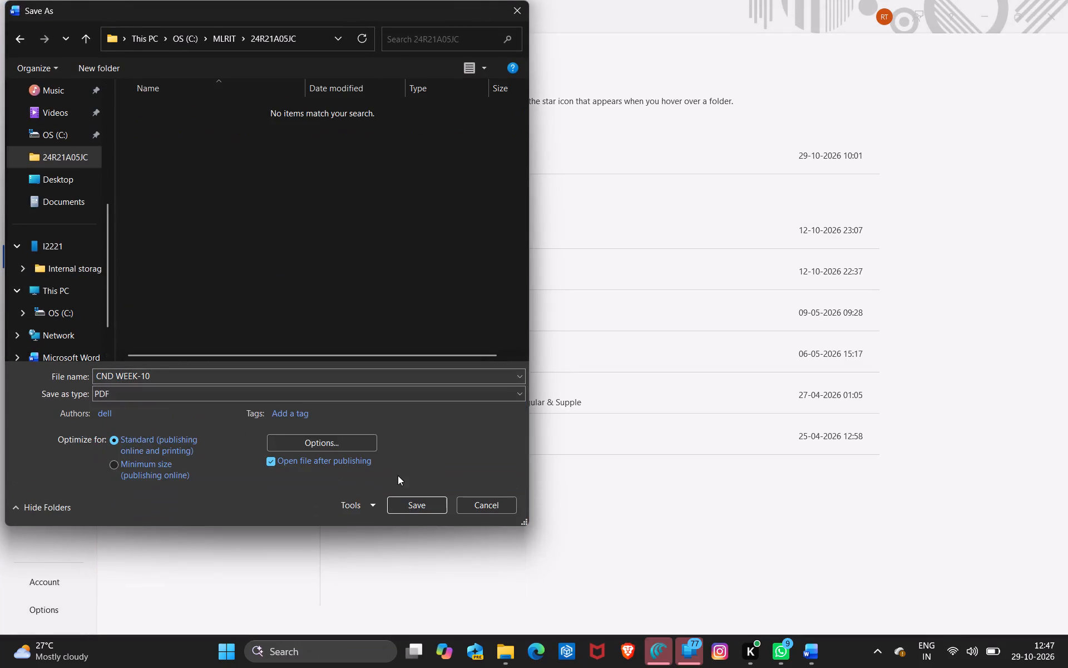
Publish CND WEEK-10 as a standard-quality PDF in the chosen roll-number folder, with the file opening after publishing.
click(414, 509)
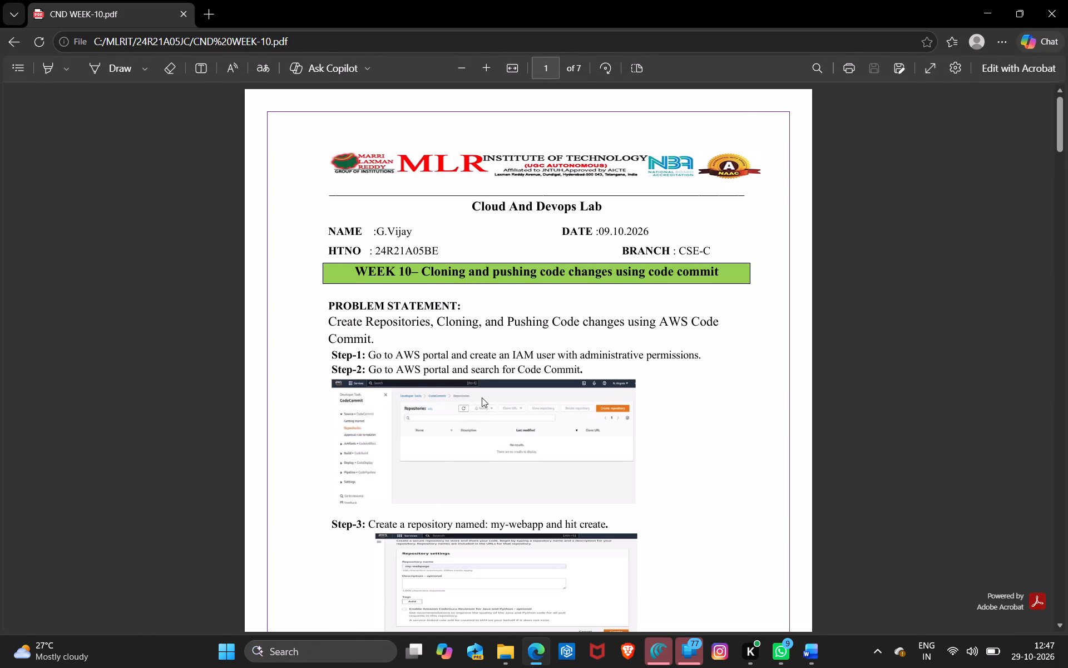
Check the header details and first steps on page 1 of the published PDF, and close it.
scroll(482, 397, down, 1)
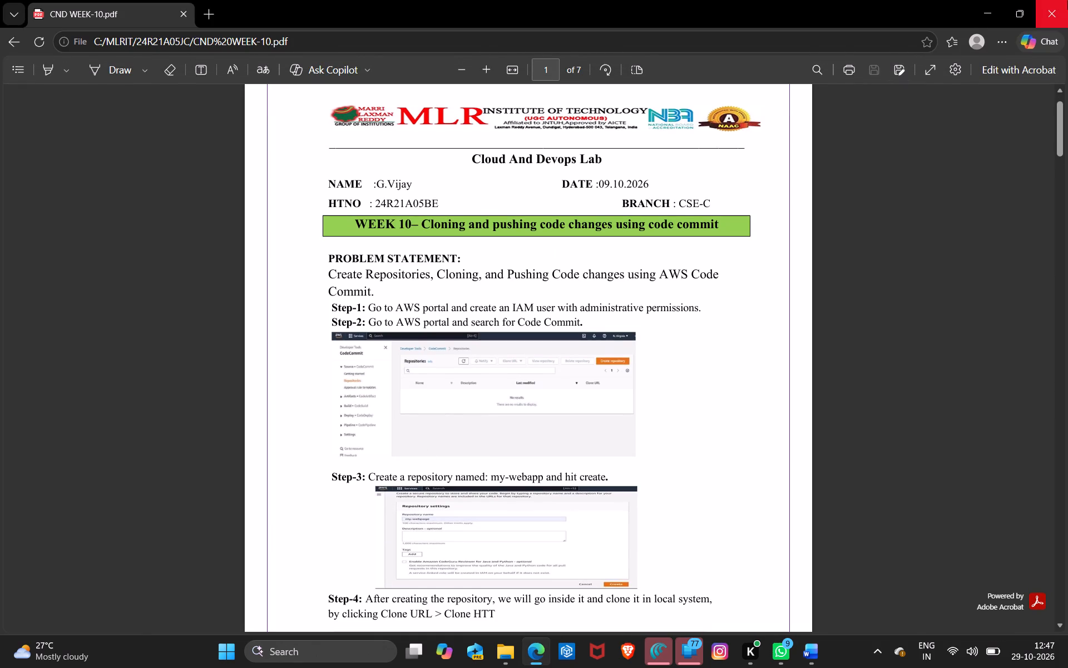
click(1060, 11)
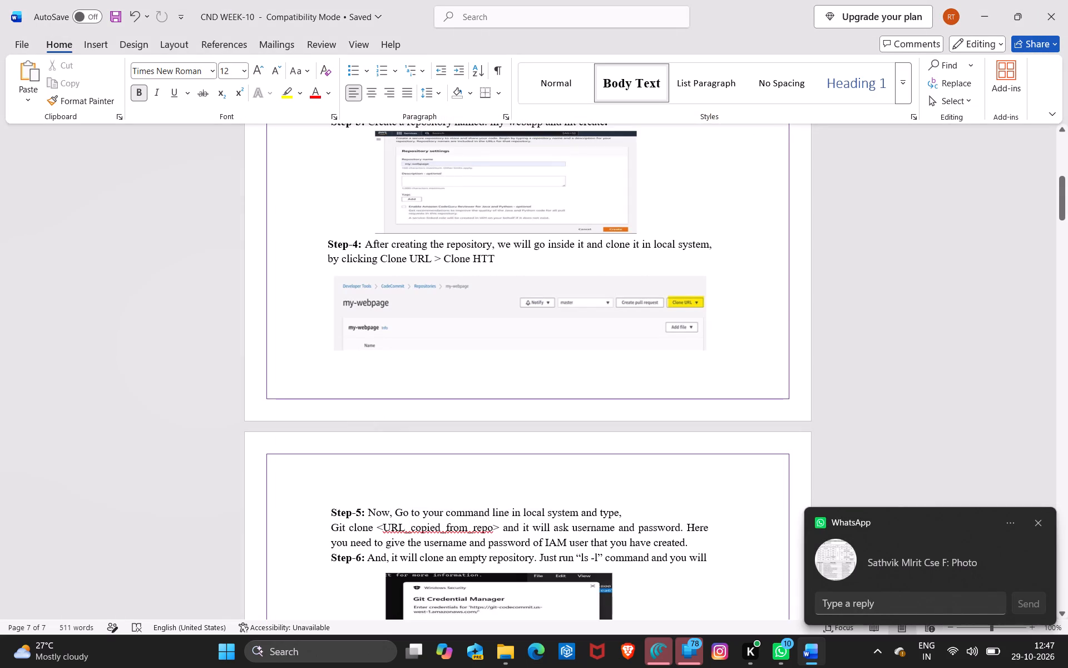
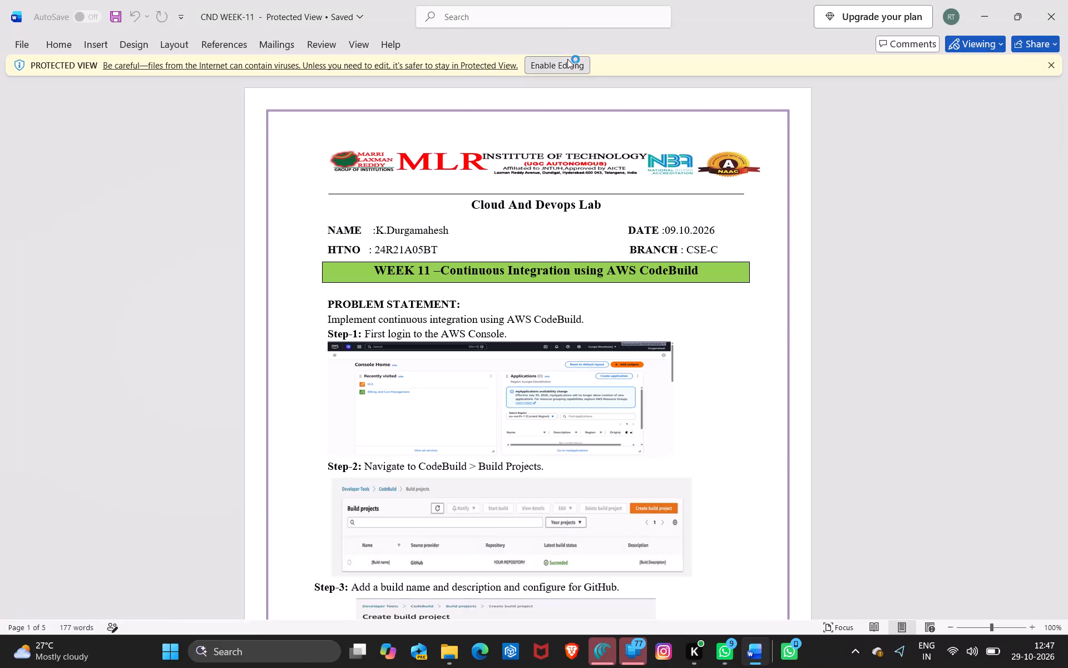
Clear the existing student name from the NAME entry in the CND WEEK-11 document header.
click(478, 282)
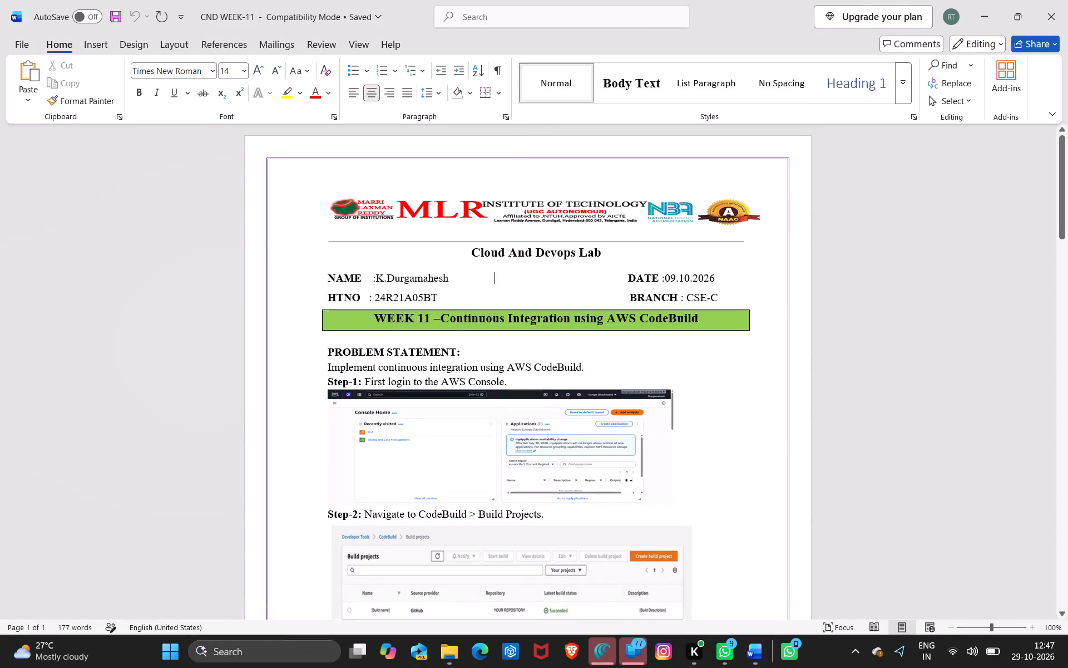
drag(444, 278, 421, 278)
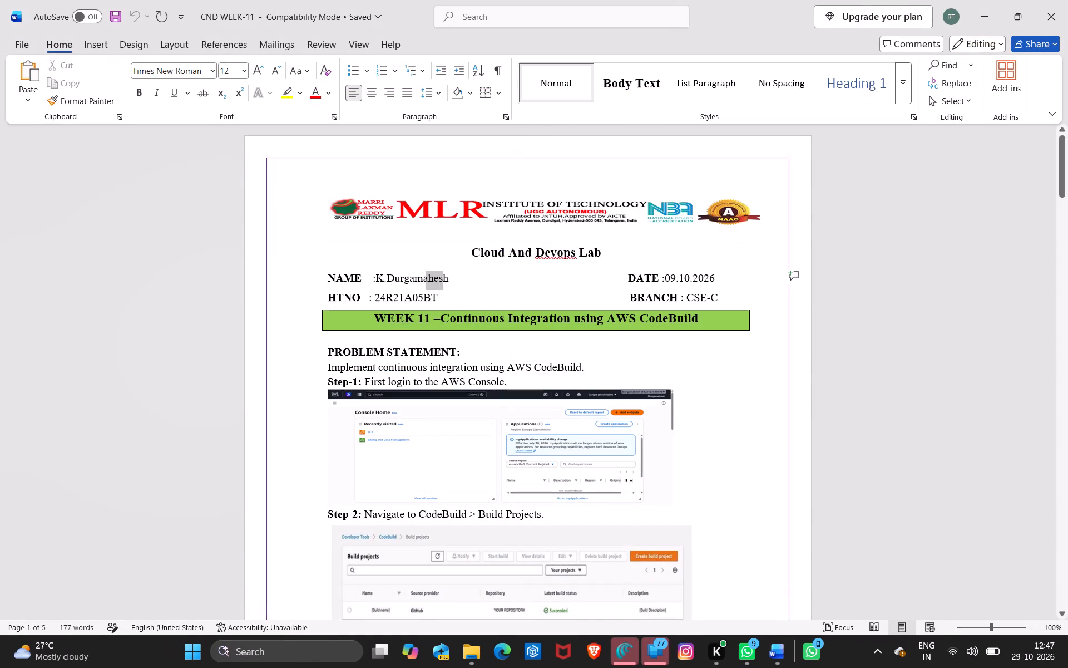
drag(421, 278, 382, 277)
key(BackSpace)
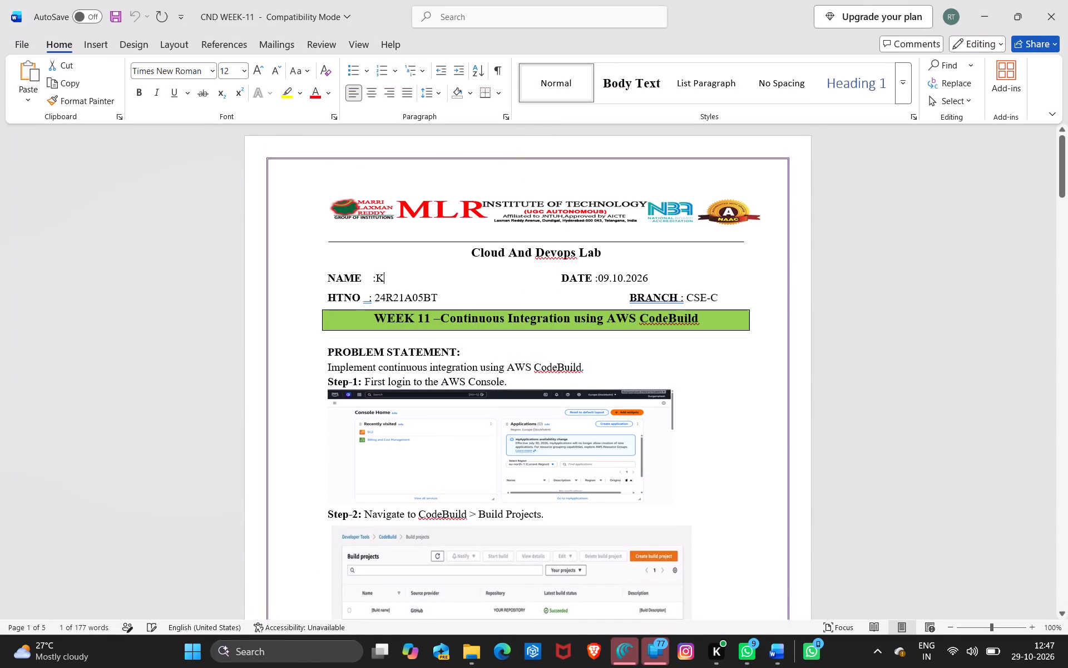
key(Right)
key(BackSpace)
key(BackSpace)
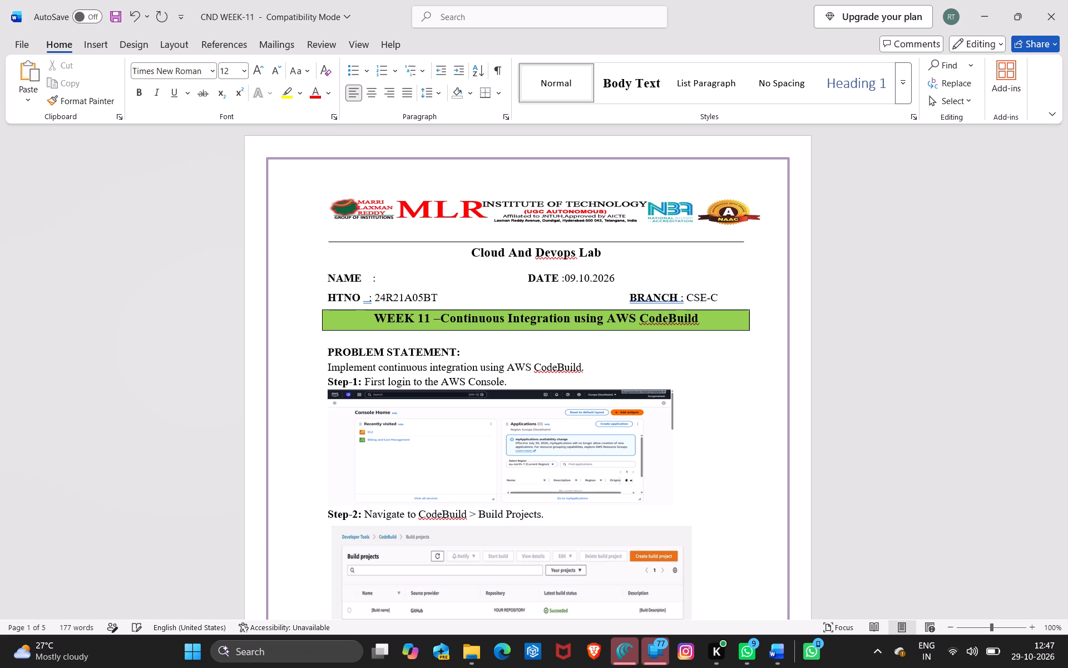
Enter the student's initial and name in the NAME field of the CND WEEK-11 document.
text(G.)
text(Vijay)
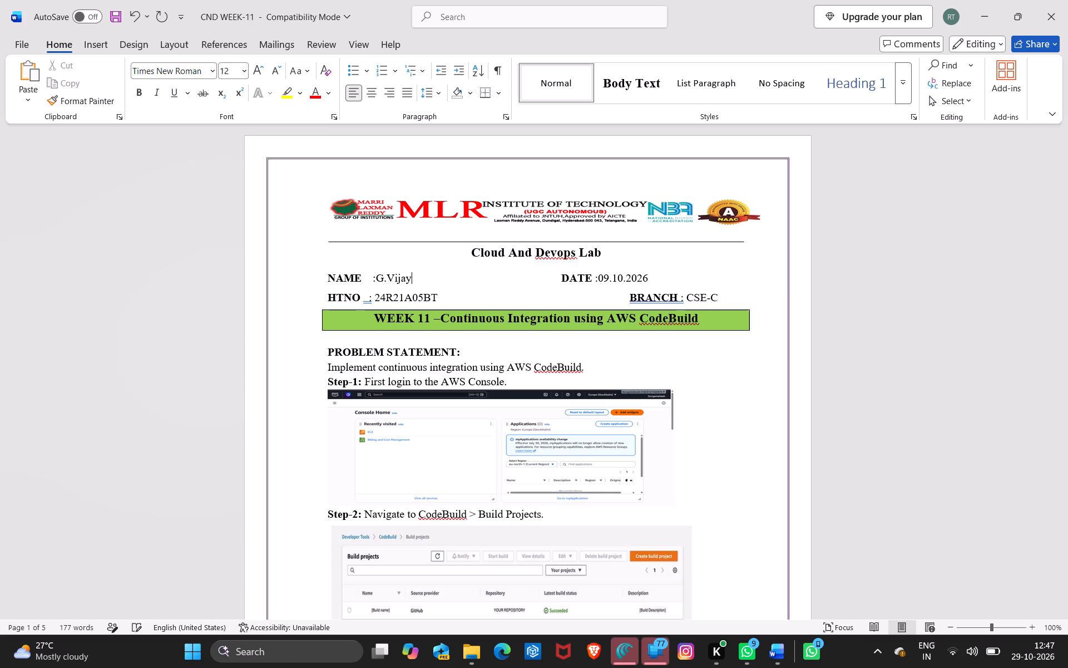
Change the final letter of the HTNO entry to a capital E.
click(438, 292)
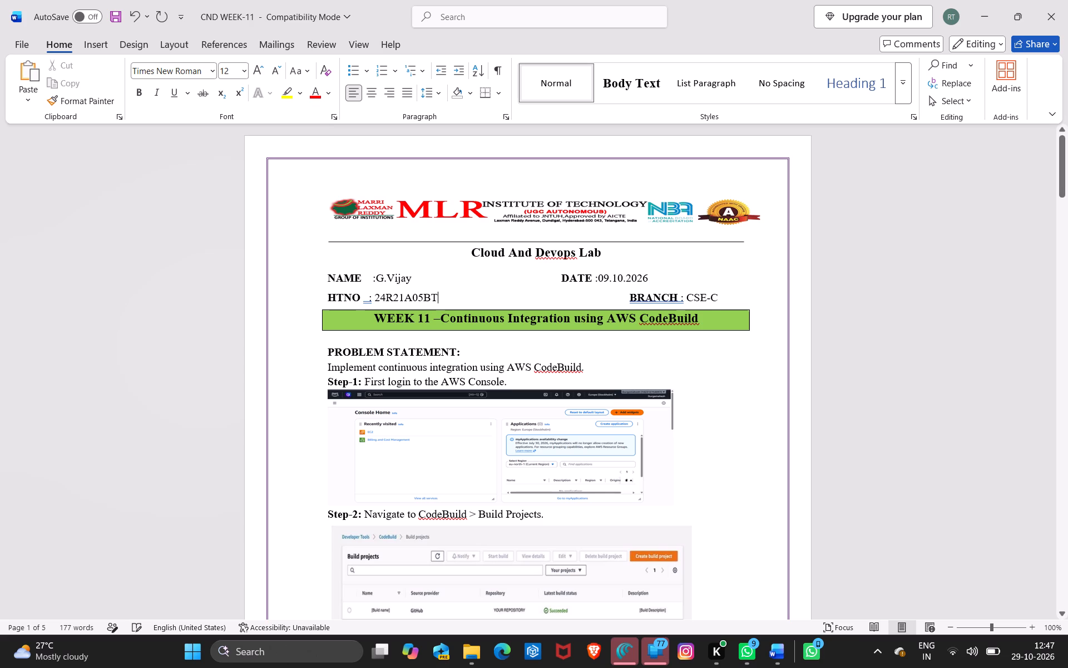
key(BackSpace)
key(shift+e)
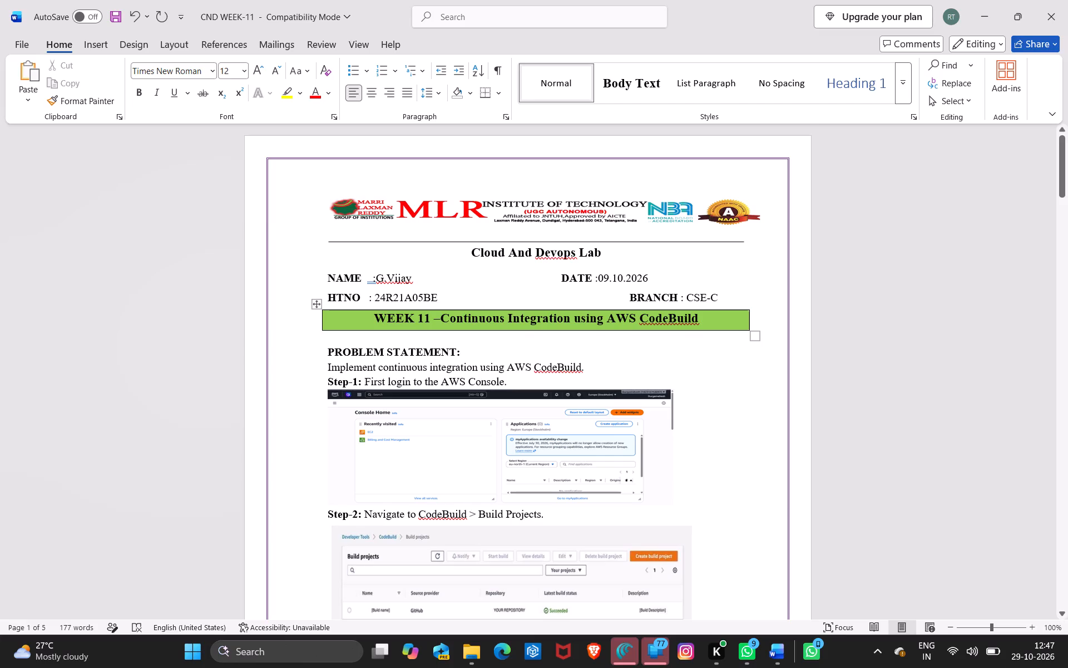
Save a copy of CND WEEK-11 as a PDF in the roll-number folder inside MLRIT on drive C, and close the PDF preview.
scroll(538, 417, down, 12)
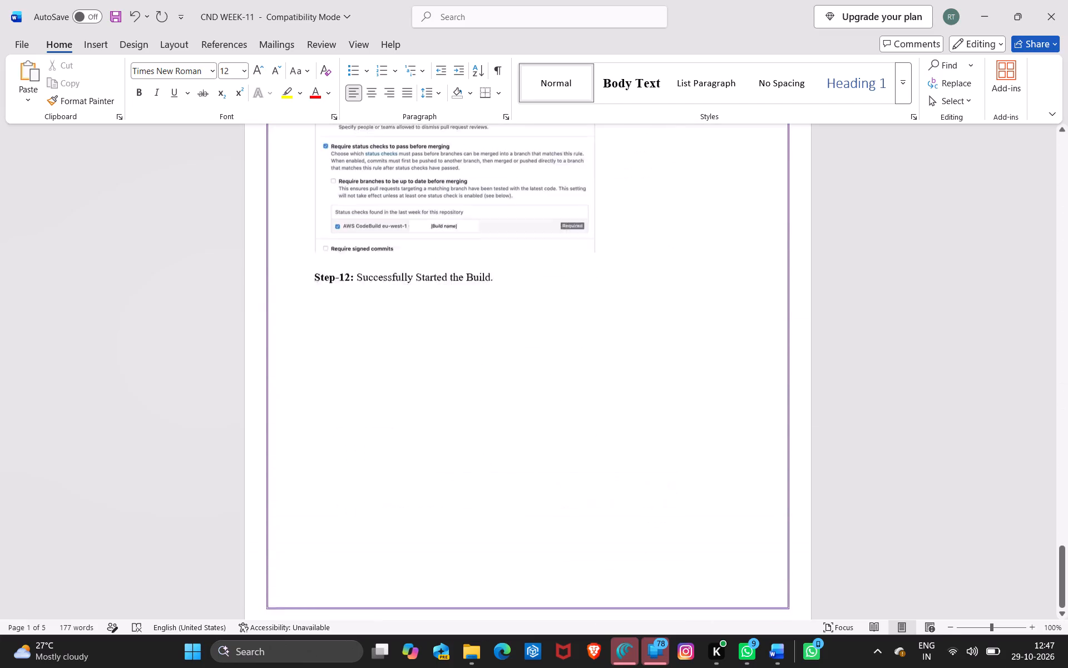
scroll(538, 417, down, 5)
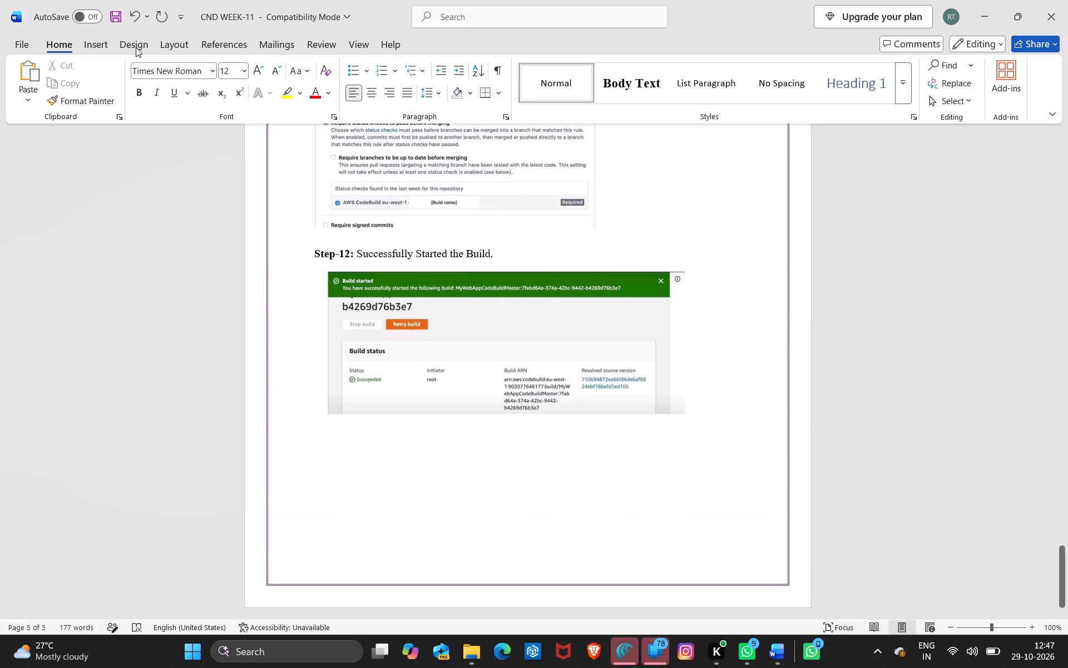
click(29, 47)
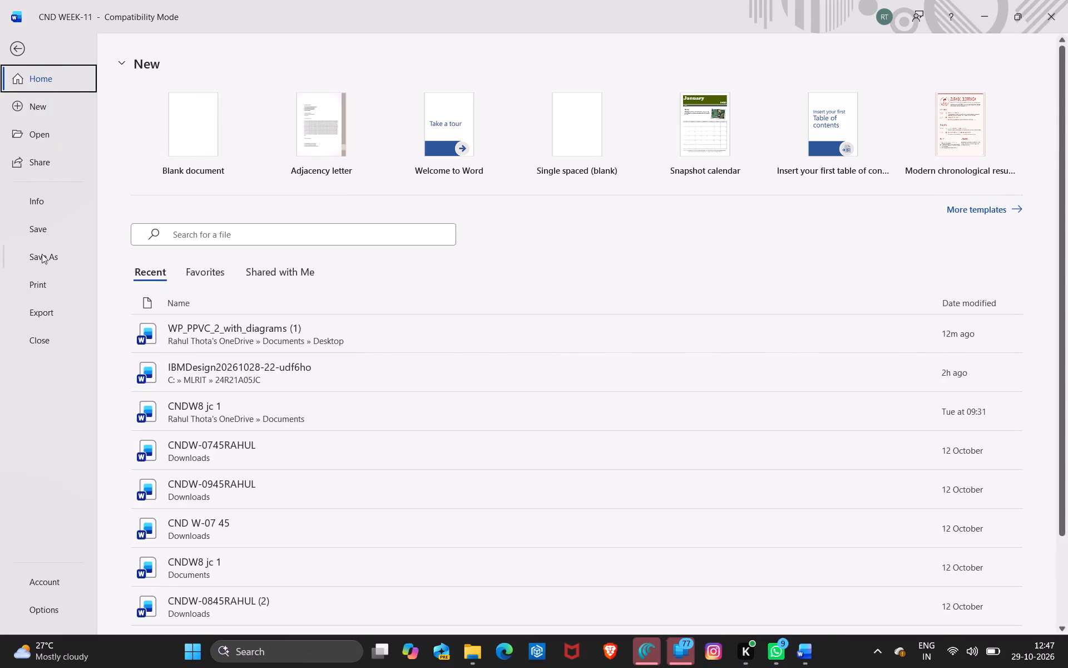
click(42, 254)
click(187, 302)
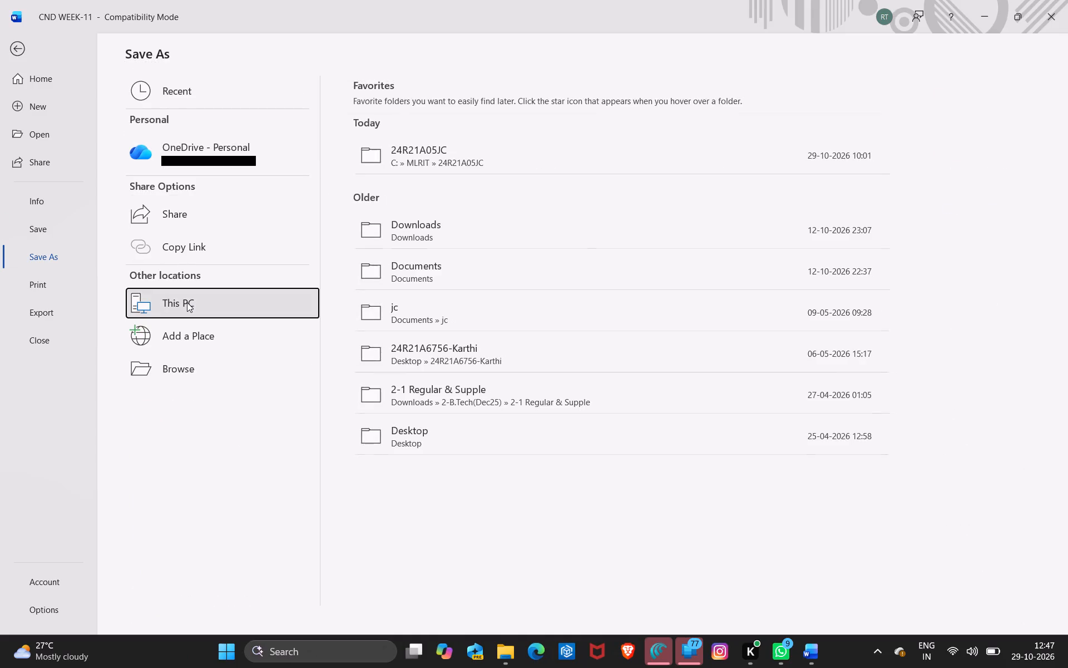
double_click(449, 153)
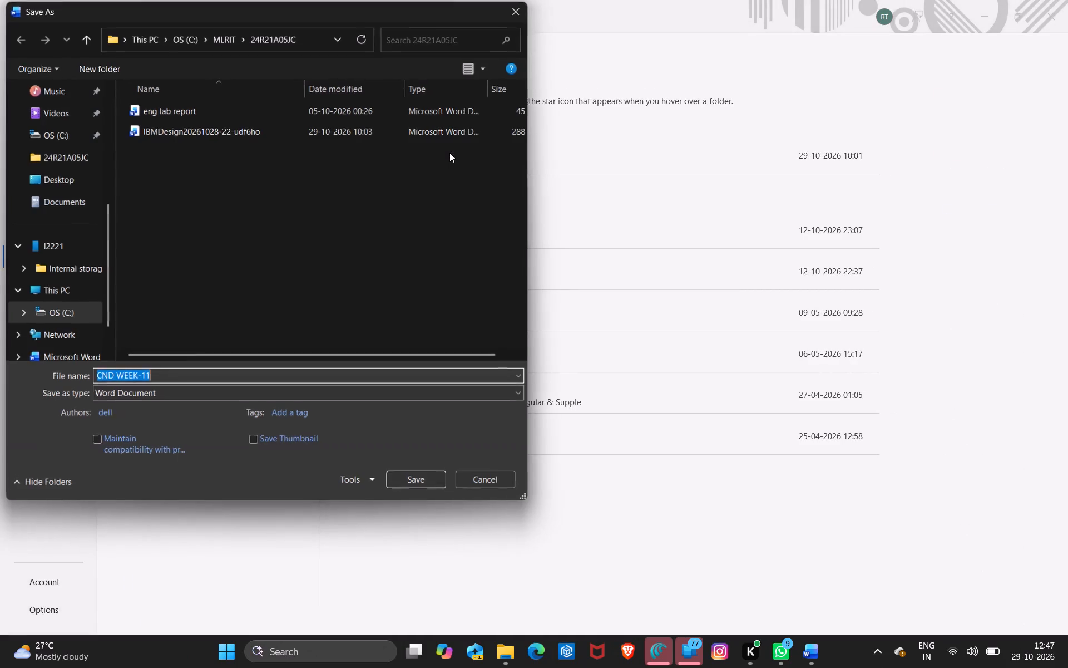
click(228, 391)
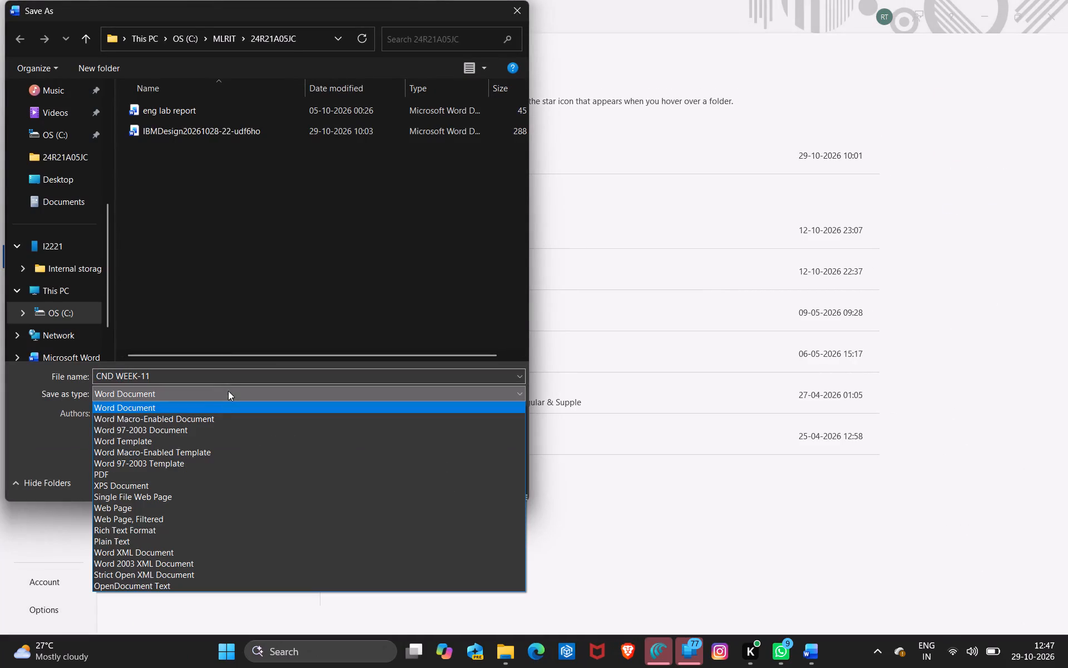
click(208, 473)
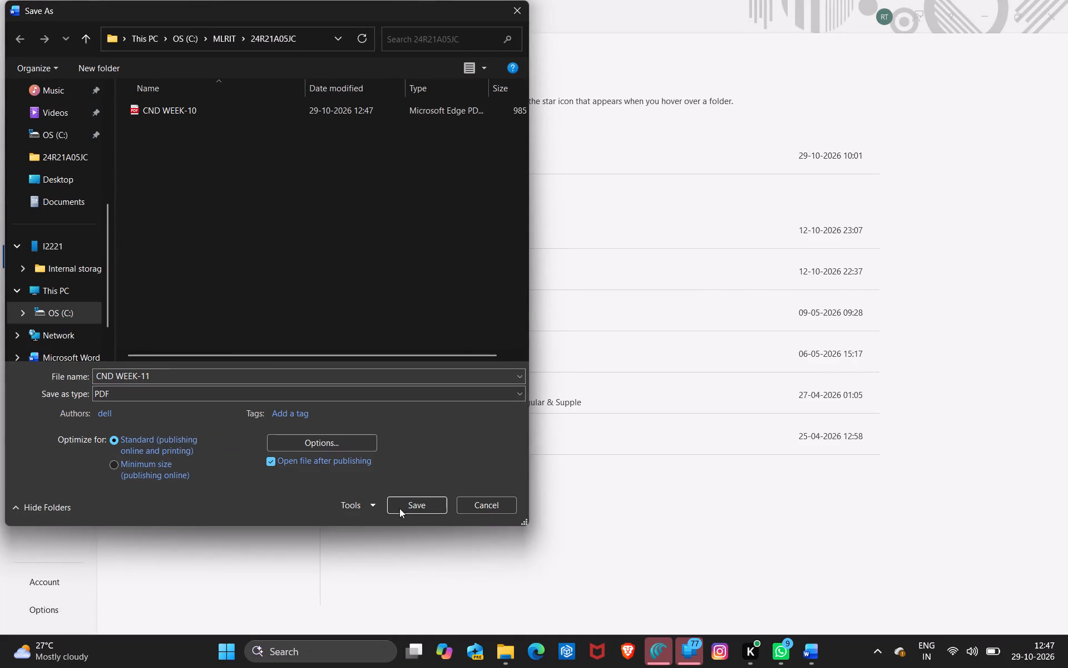
click(429, 503)
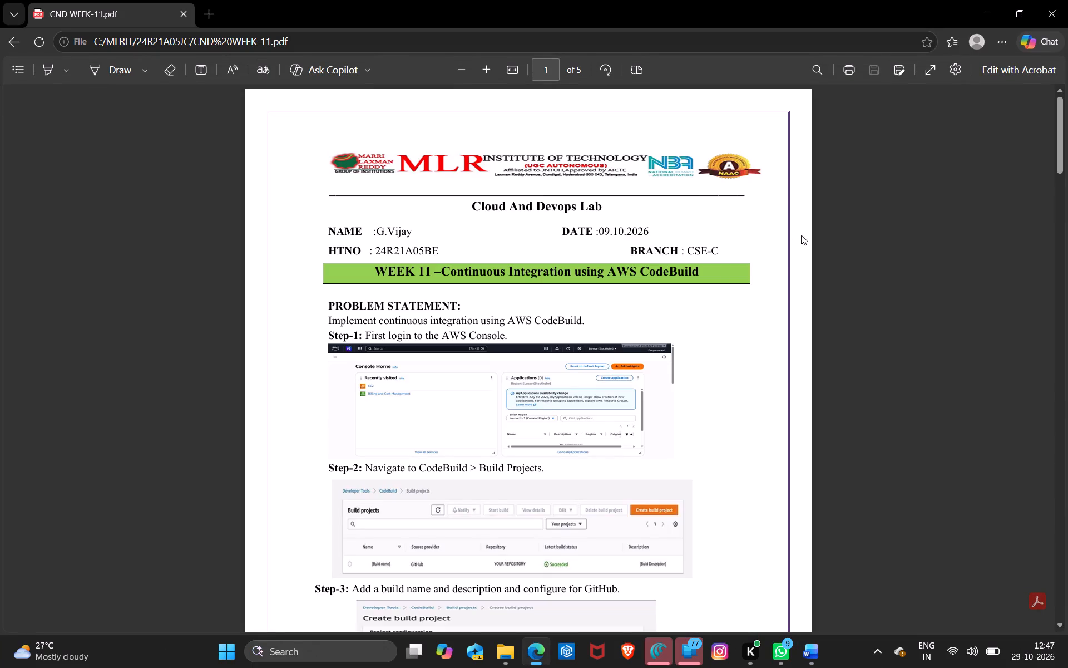
click(1067, 0)
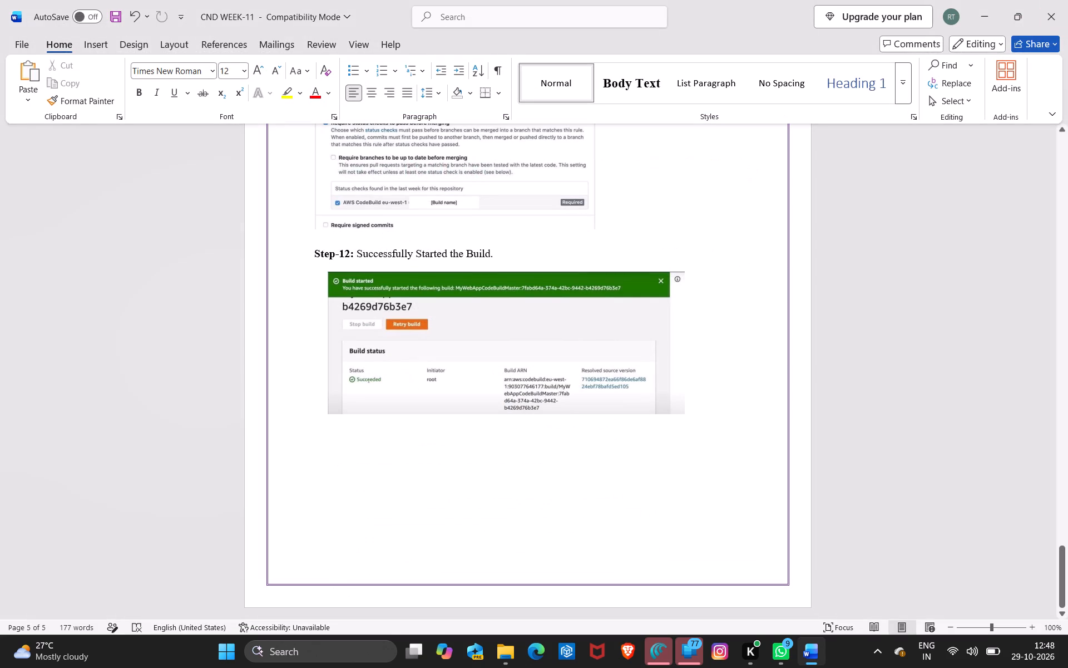
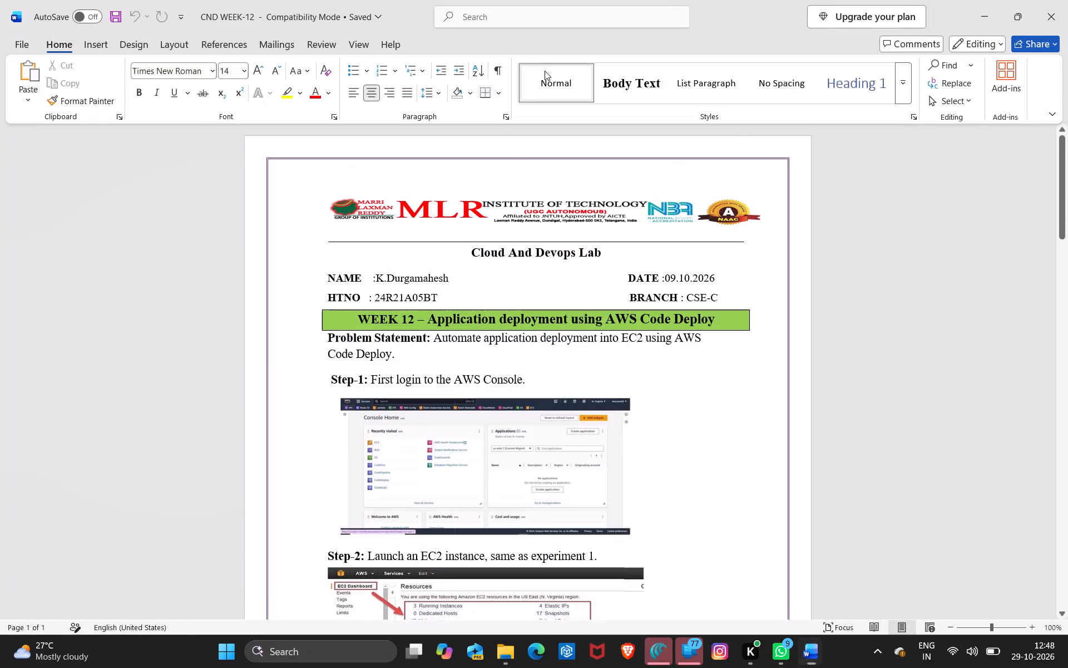
Replace the name in the NAME field of the CND WEEK-12 document with the other student's initial and name.
drag(453, 274, 438, 277)
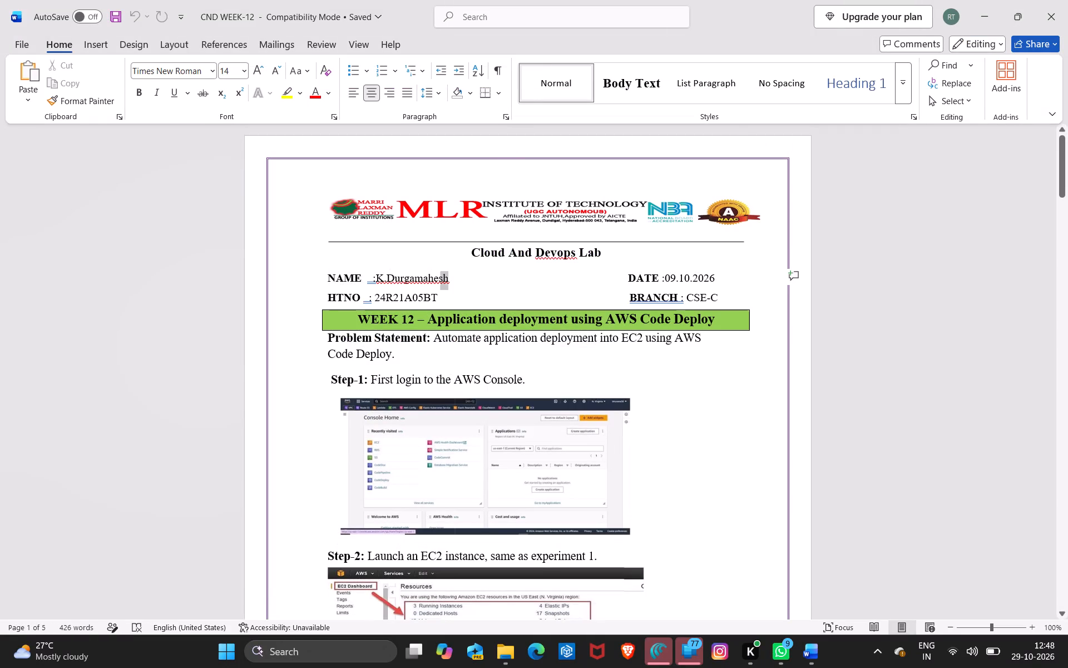
drag(438, 277, 375, 279)
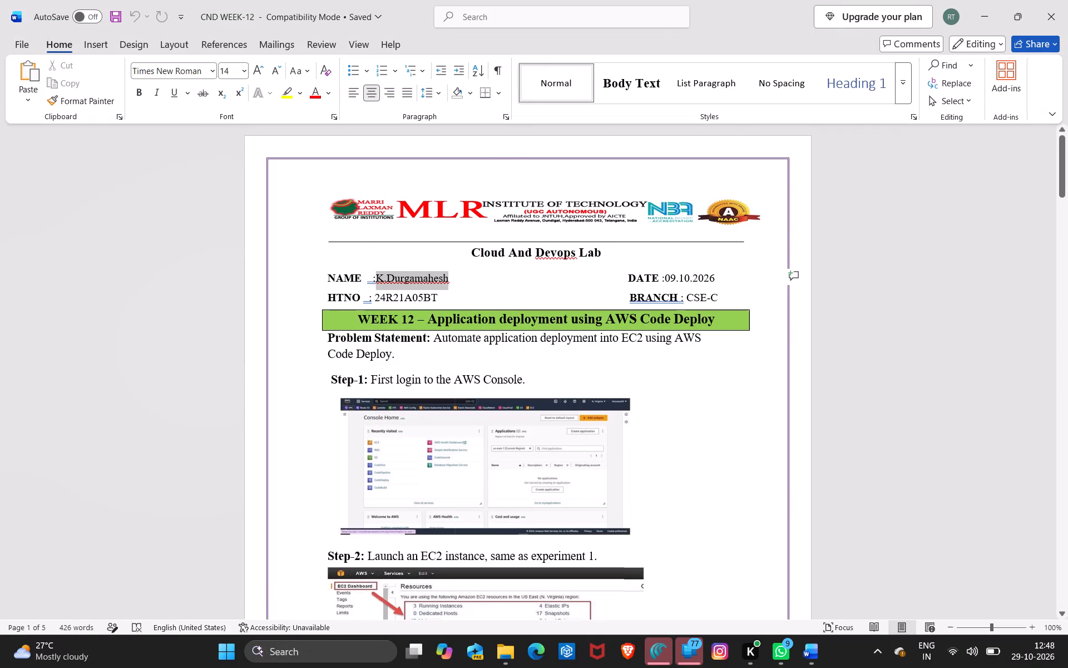
key(BackSpace)
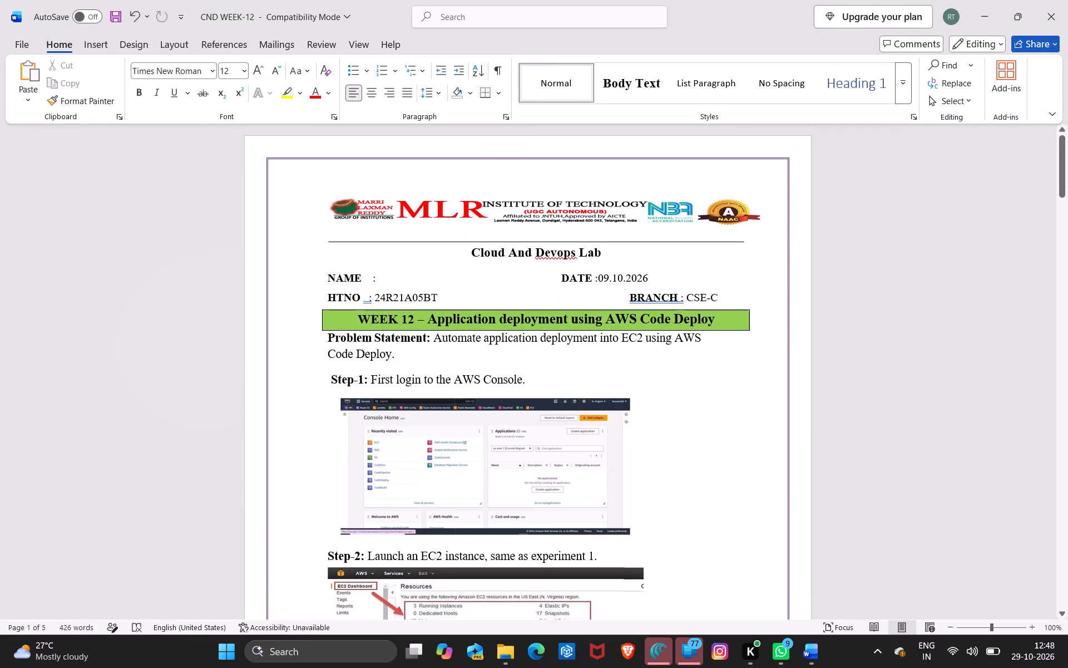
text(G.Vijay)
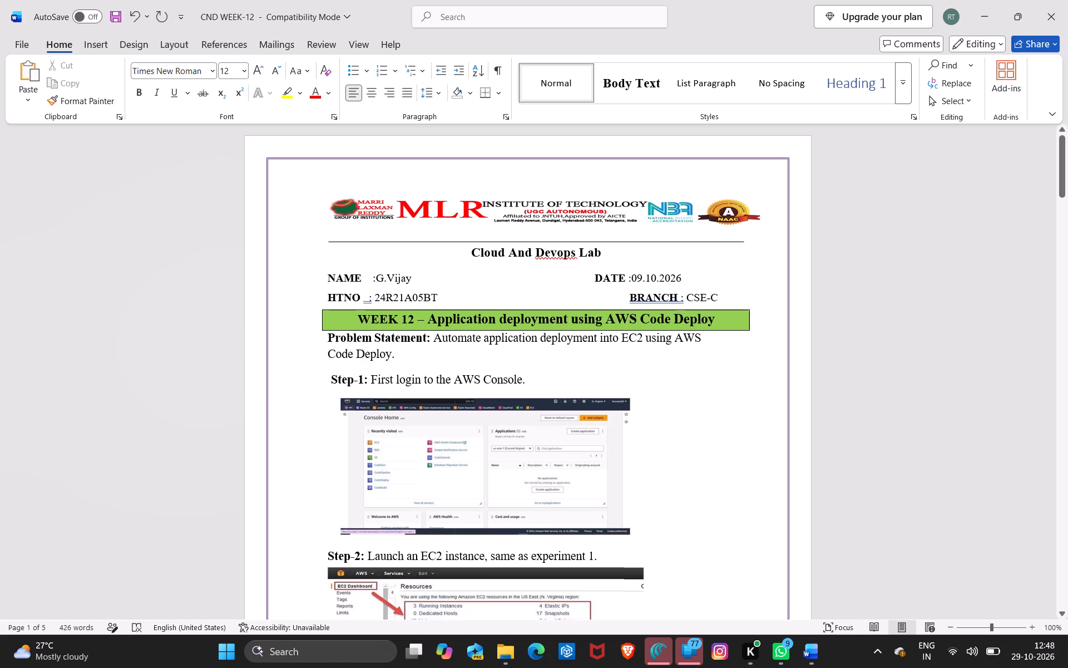
Change the final letter of the HTNO entry to a capital E.
click(436, 301)
key(BackSpace)
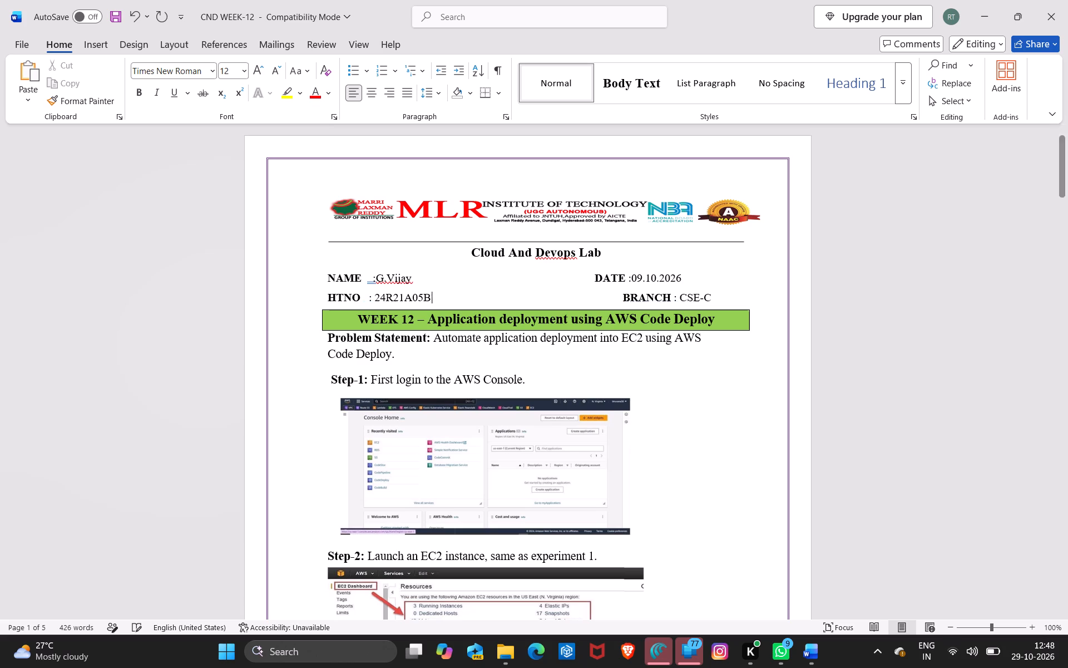
key(shift+e)
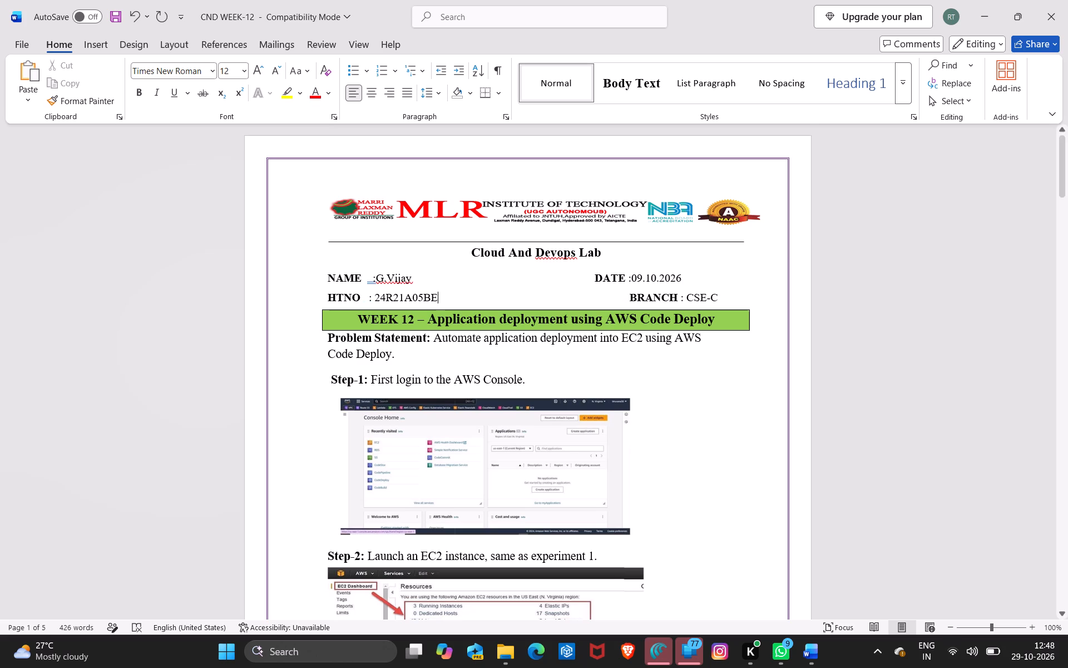
Save a copy of CND WEEK-12 as a PDF in the roll-number folder inside MLRIT on drive C, and close the PDF preview.
scroll(397, 438, down, 19)
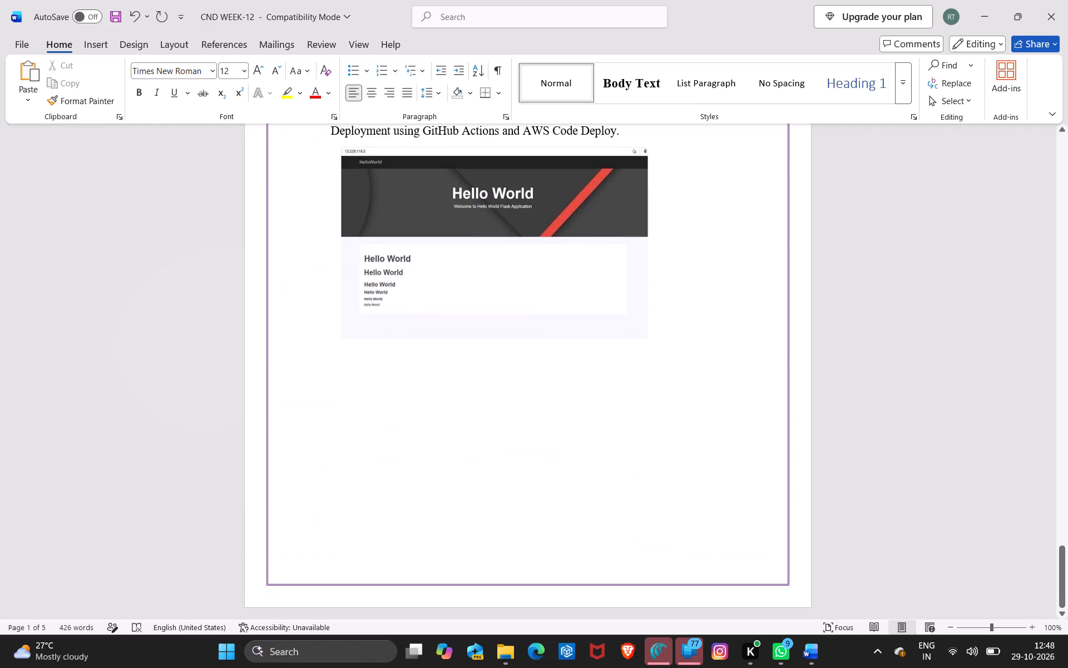
click(21, 45)
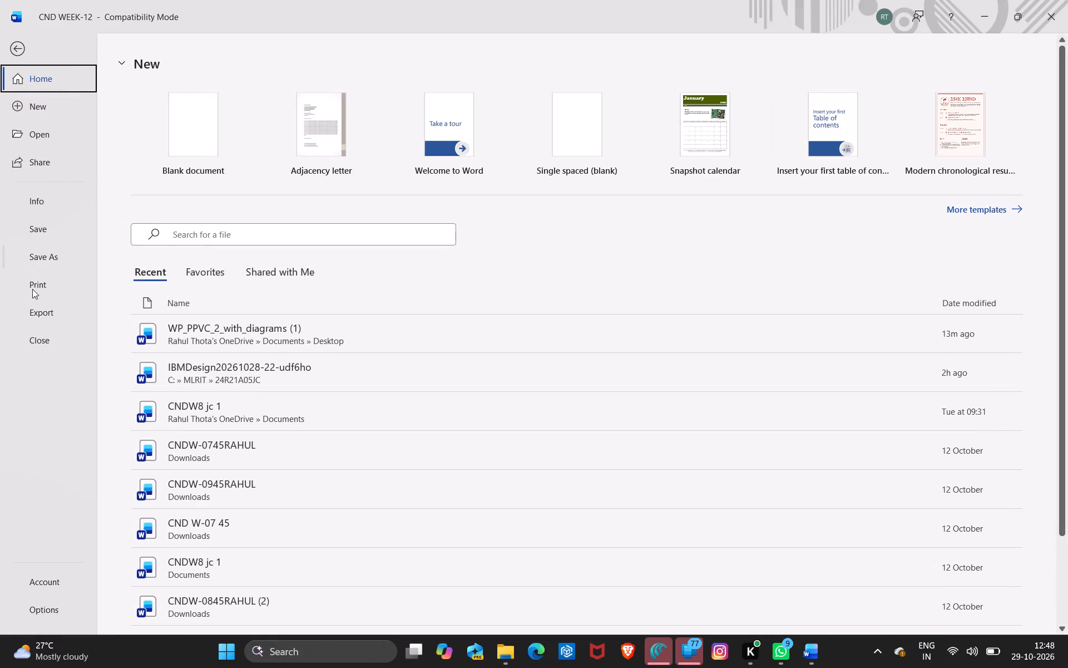
click(50, 257)
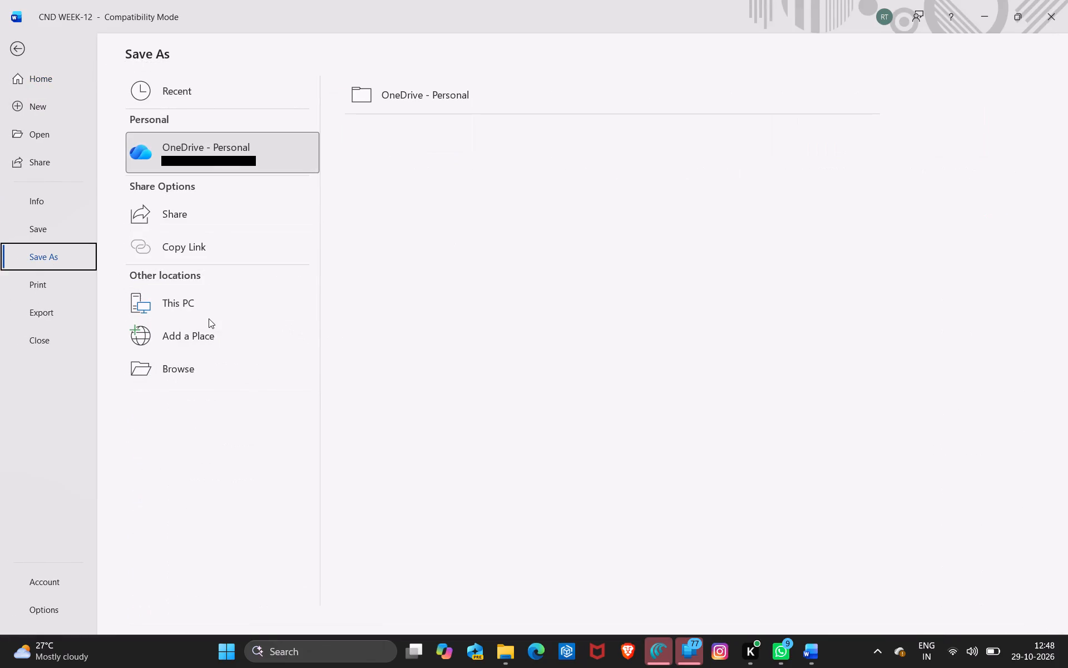
click(209, 318)
click(212, 313)
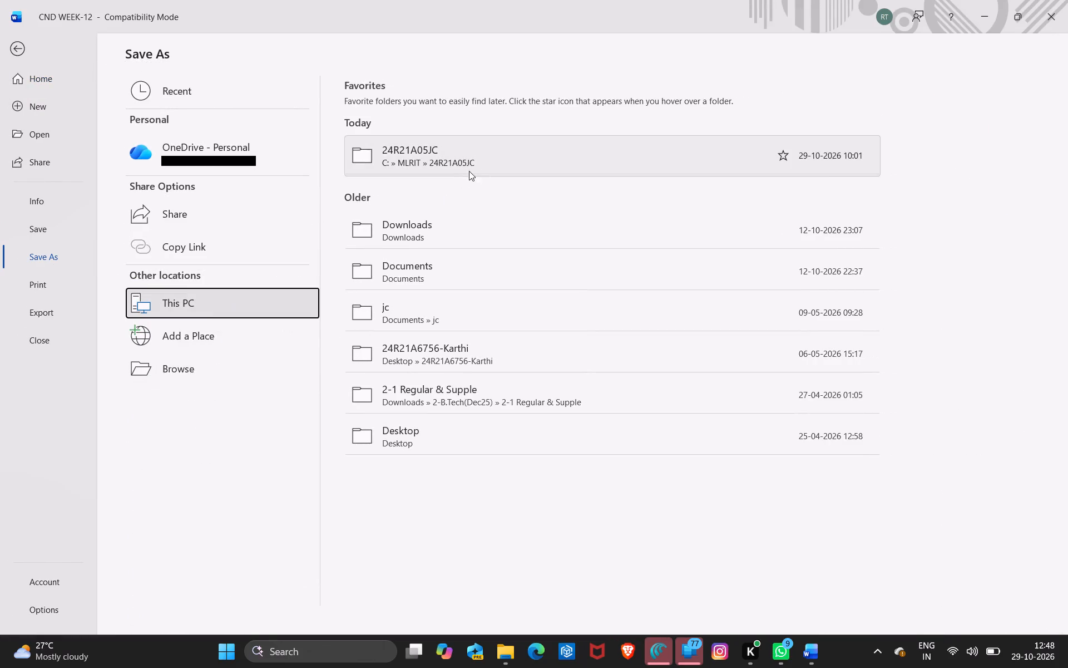
double_click(478, 160)
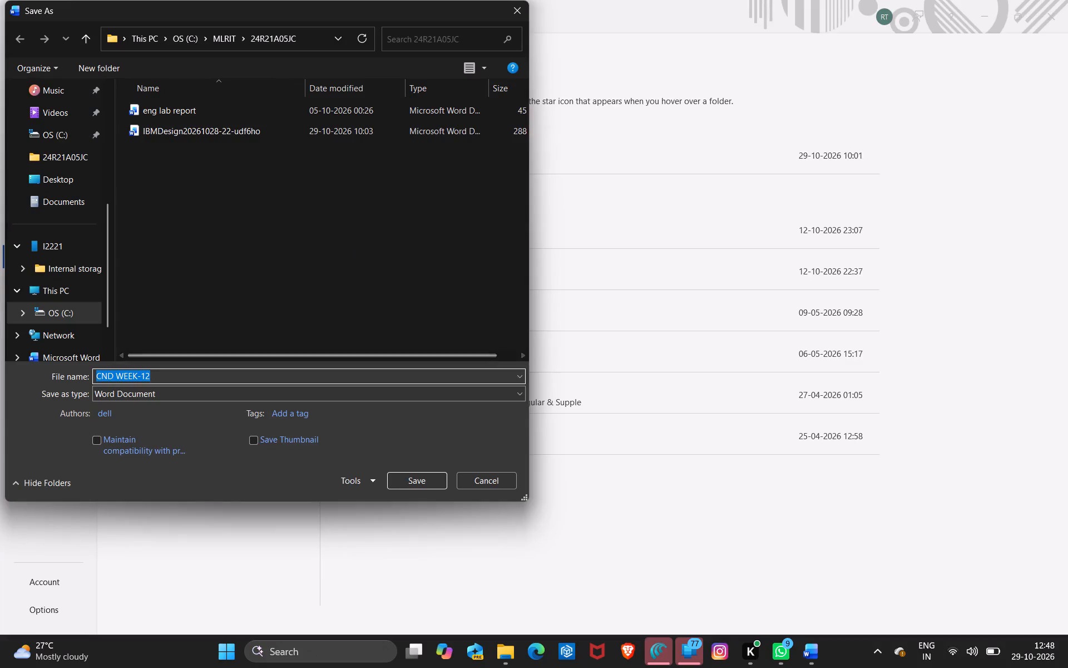
click(175, 379)
click(171, 394)
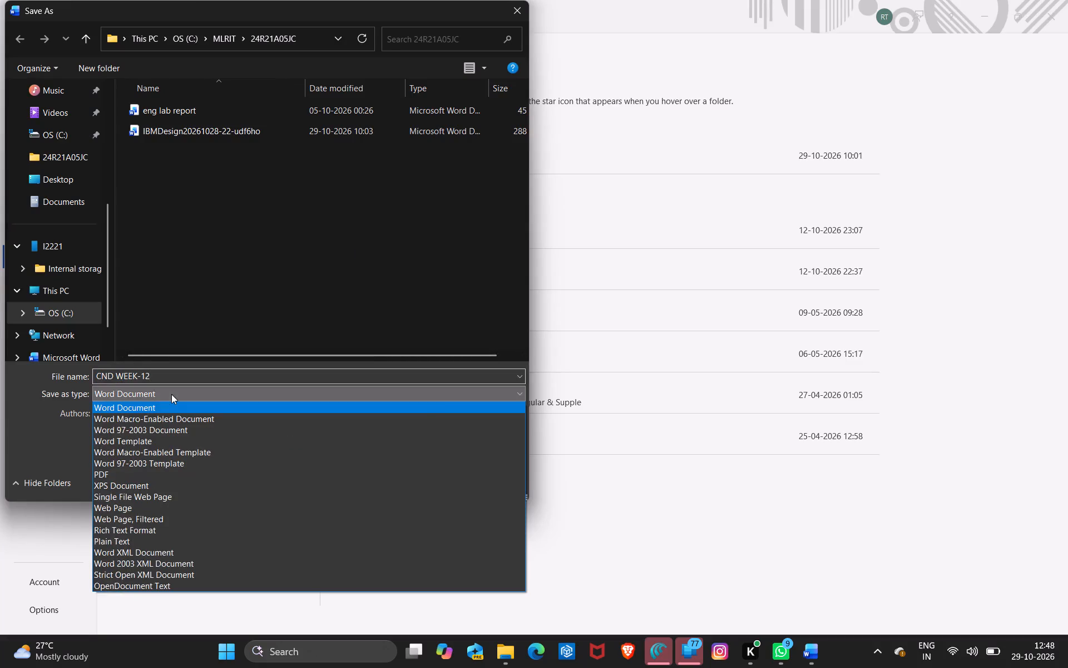
click(150, 477)
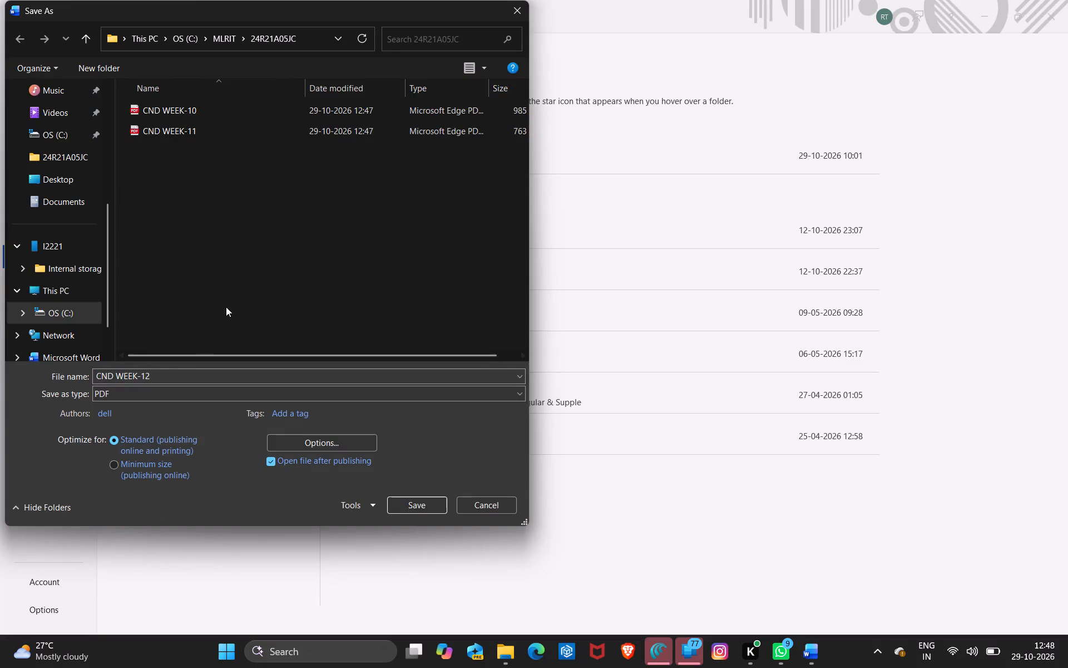
click(408, 510)
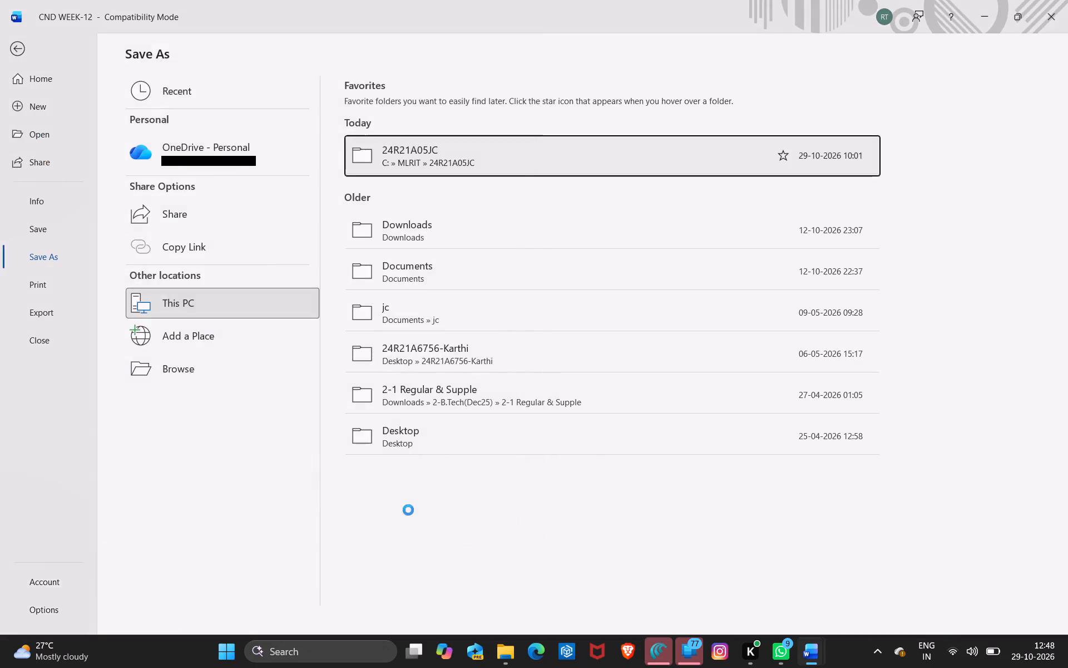
click(1064, 6)
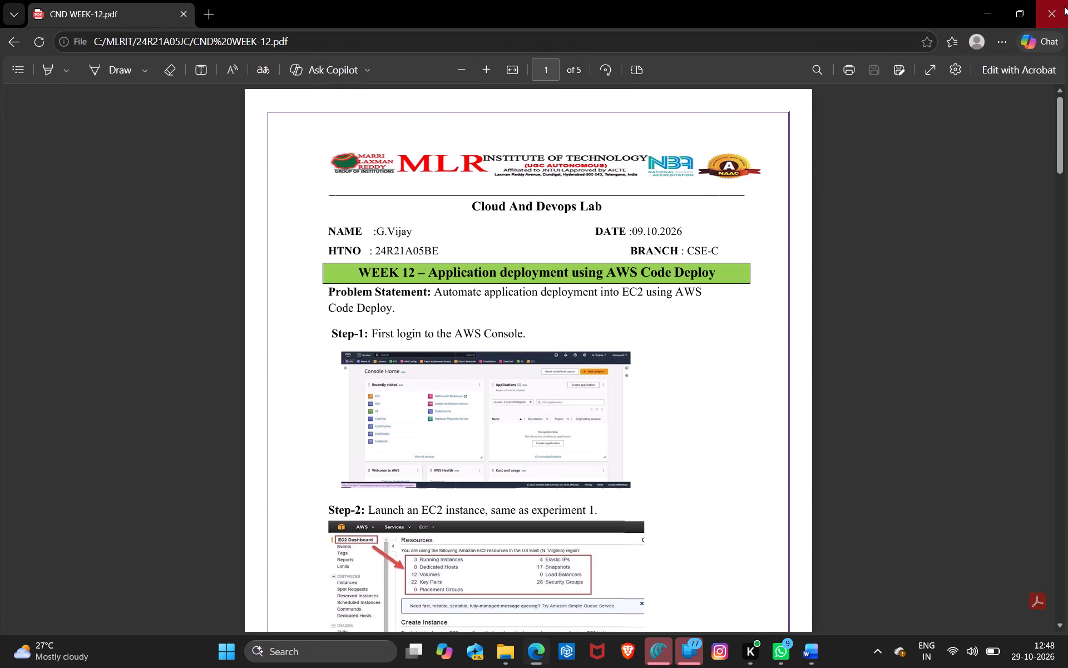
Close the CND WEEK-12 document without saving its changes.
click(1049, 2)
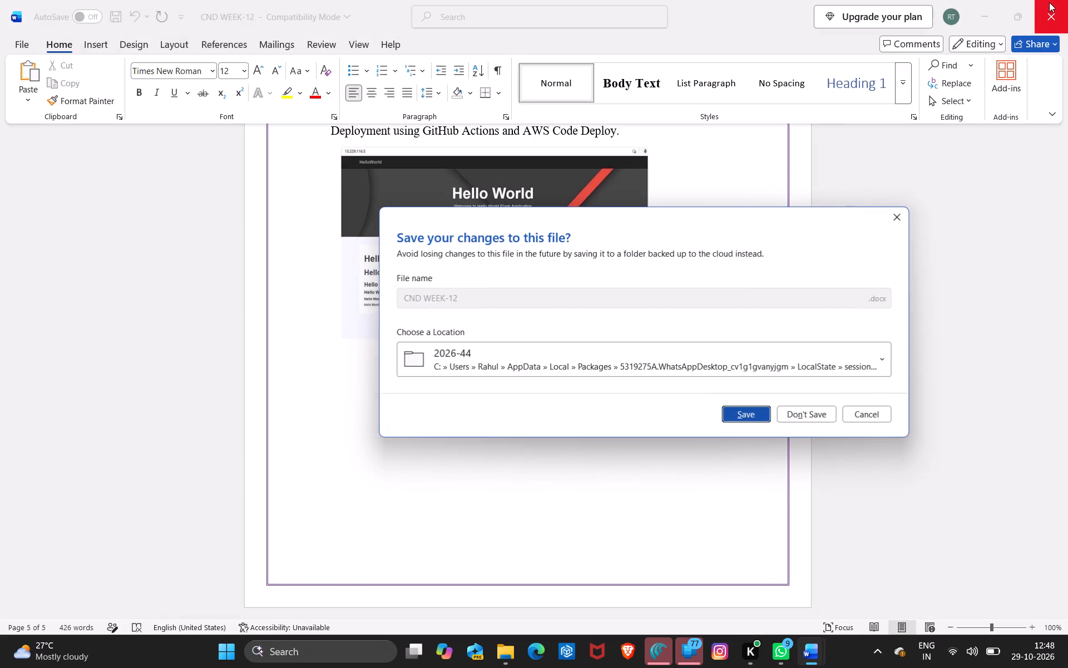
click(794, 415)
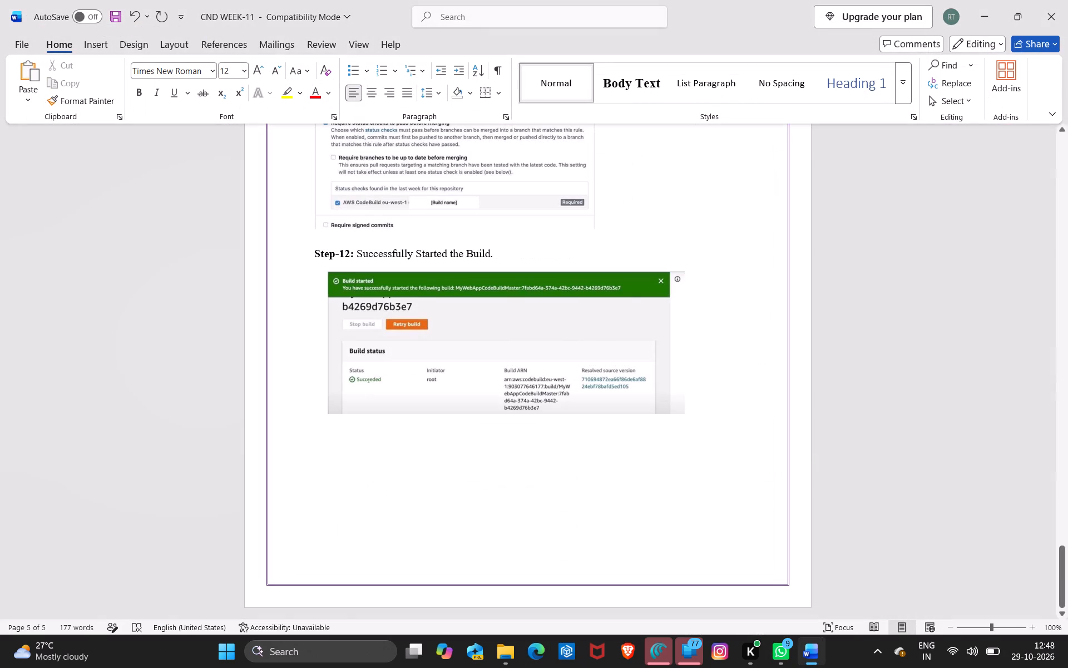
Close the CND WEEK-11 document.
click(1055, 23)
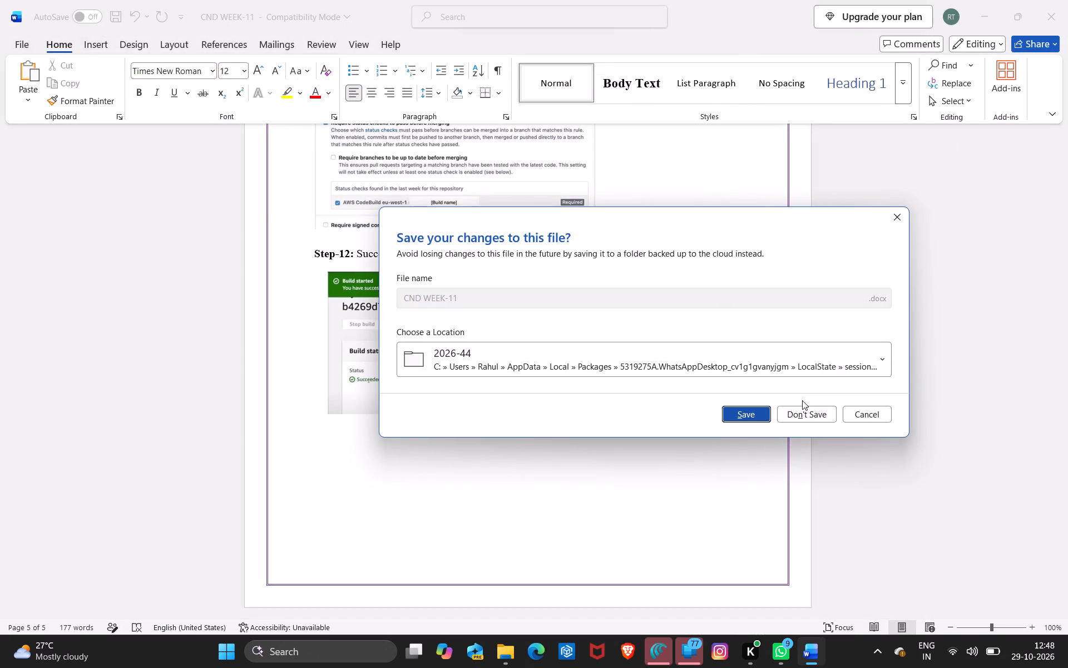
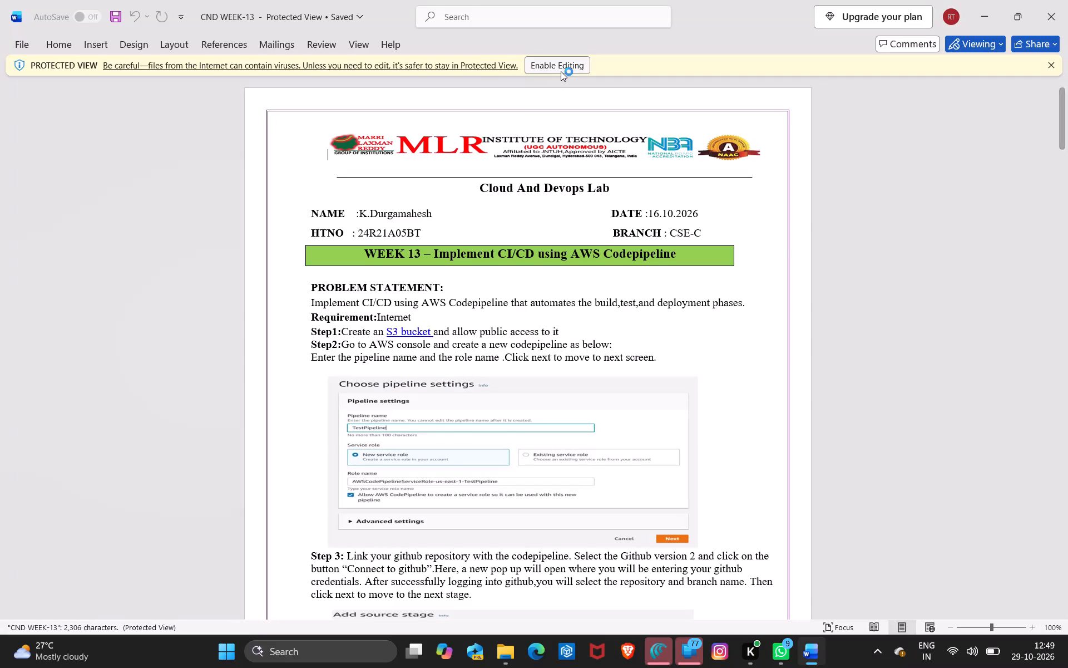
Enable editing in CND WEEK-13 and replace the NAME entry with the other student's name.
click(561, 71)
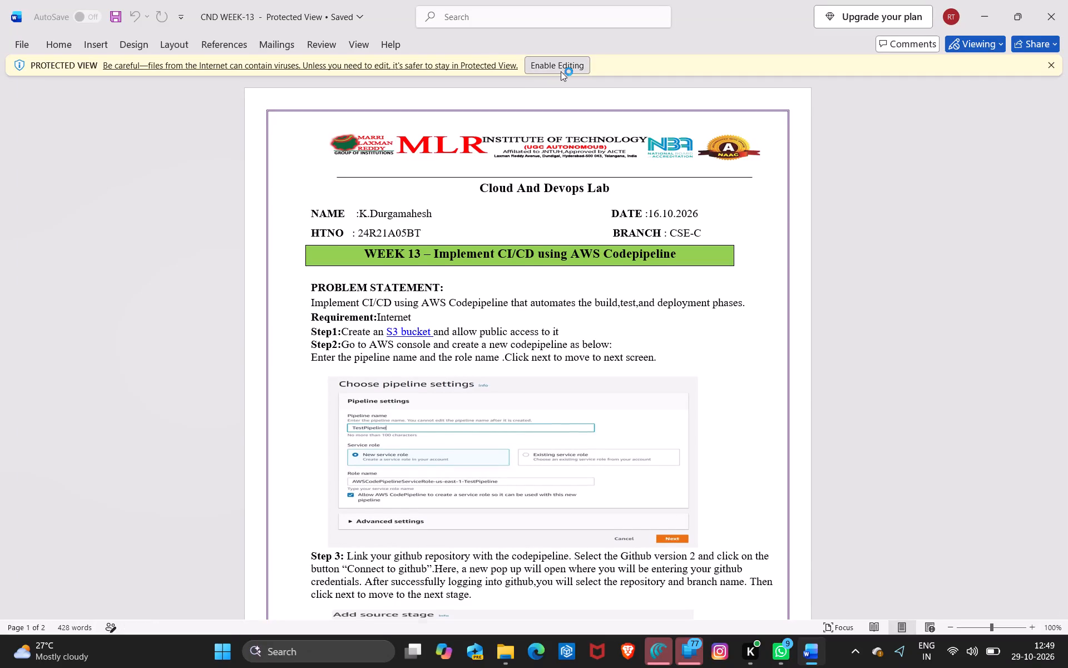
drag(441, 263, 369, 259)
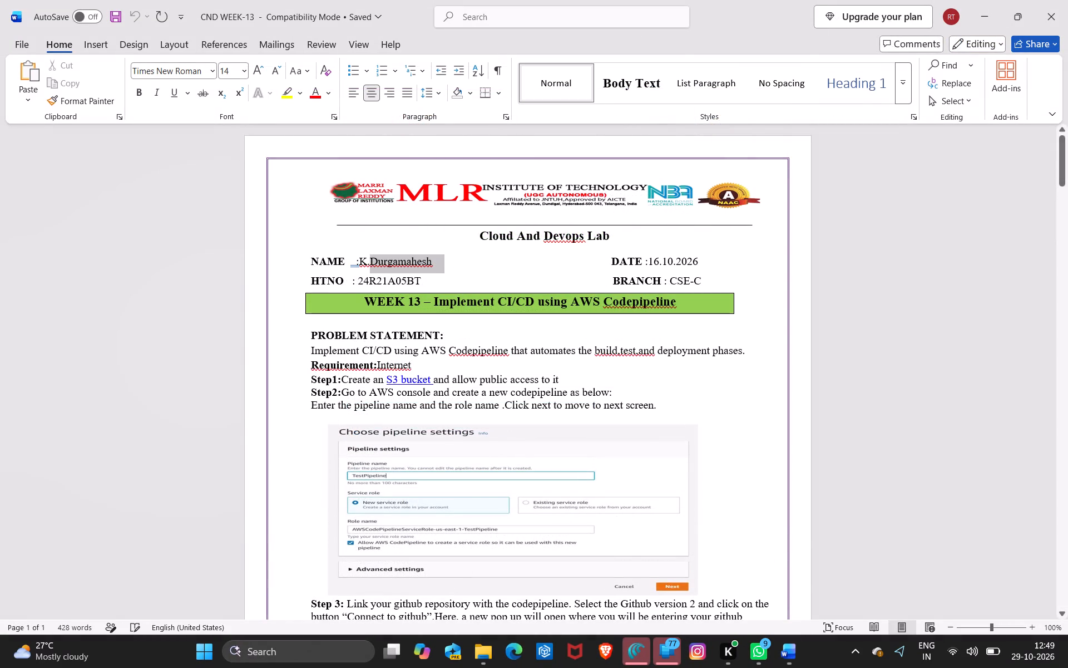
drag(369, 259, 358, 261)
key(BackSpace)
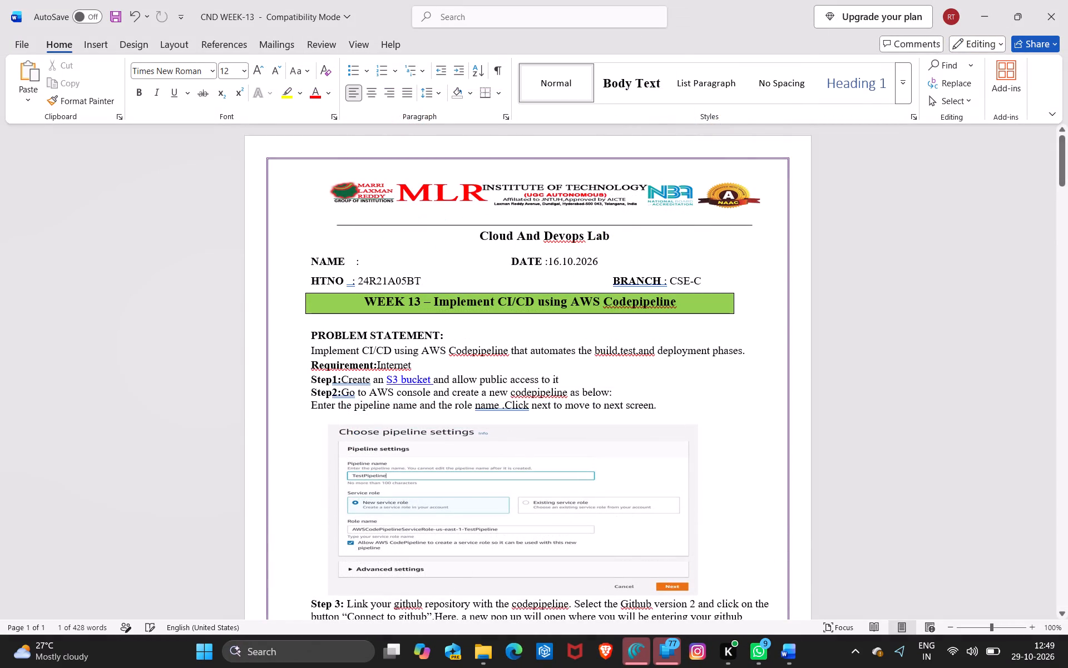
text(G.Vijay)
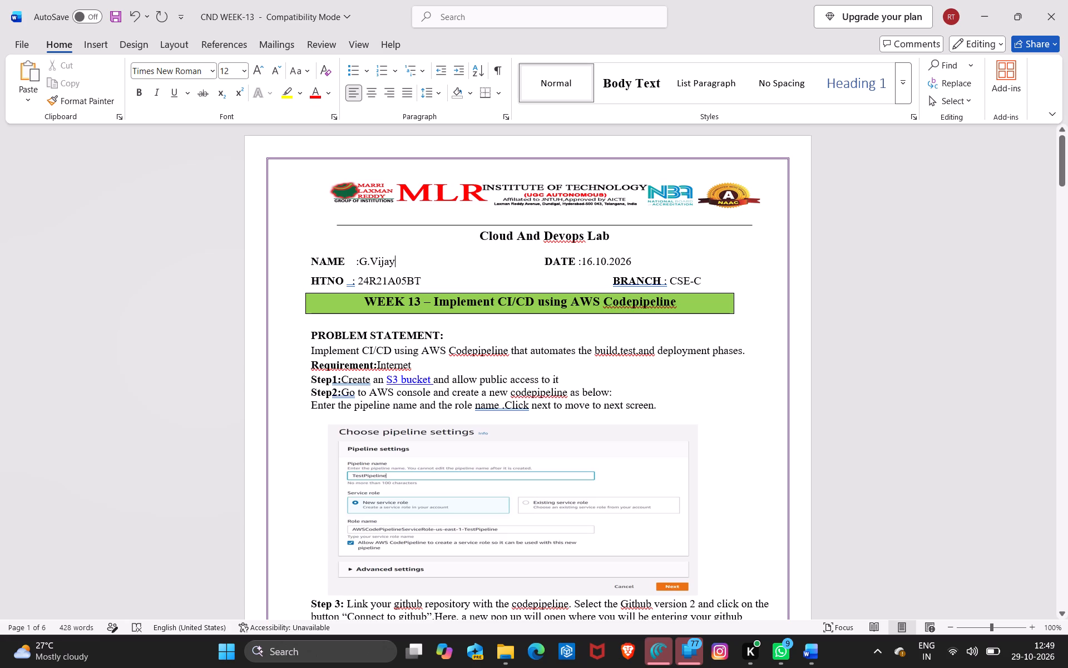
Change the final letter of the HTNO entry in CND WEEK-13 to a capital E.
click(421, 279)
key(BackSpace)
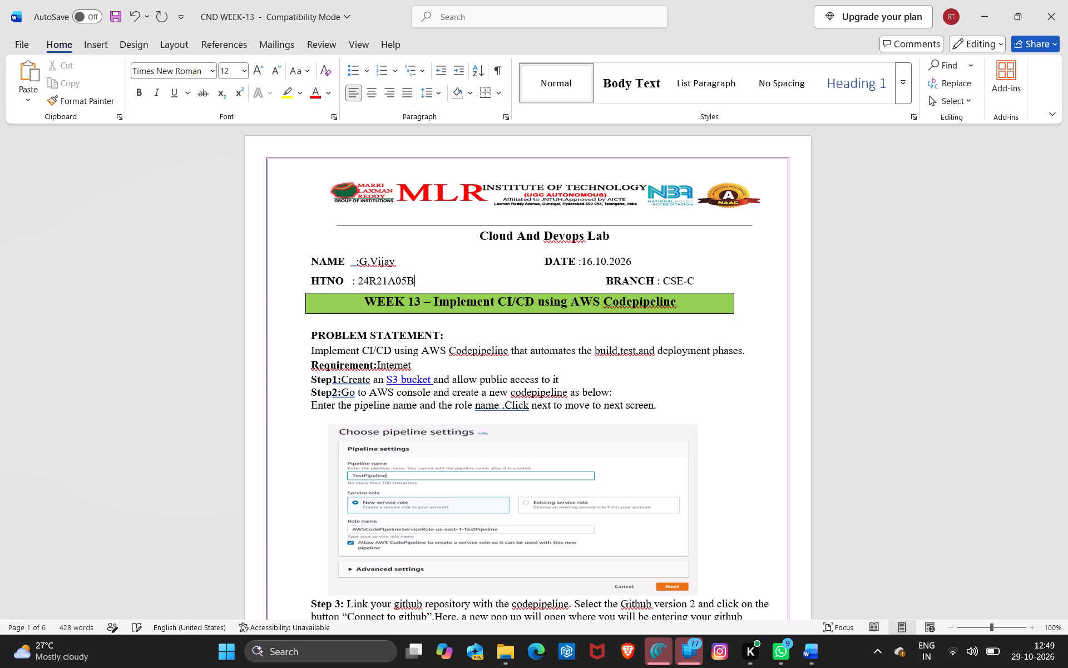
key(shift+e)
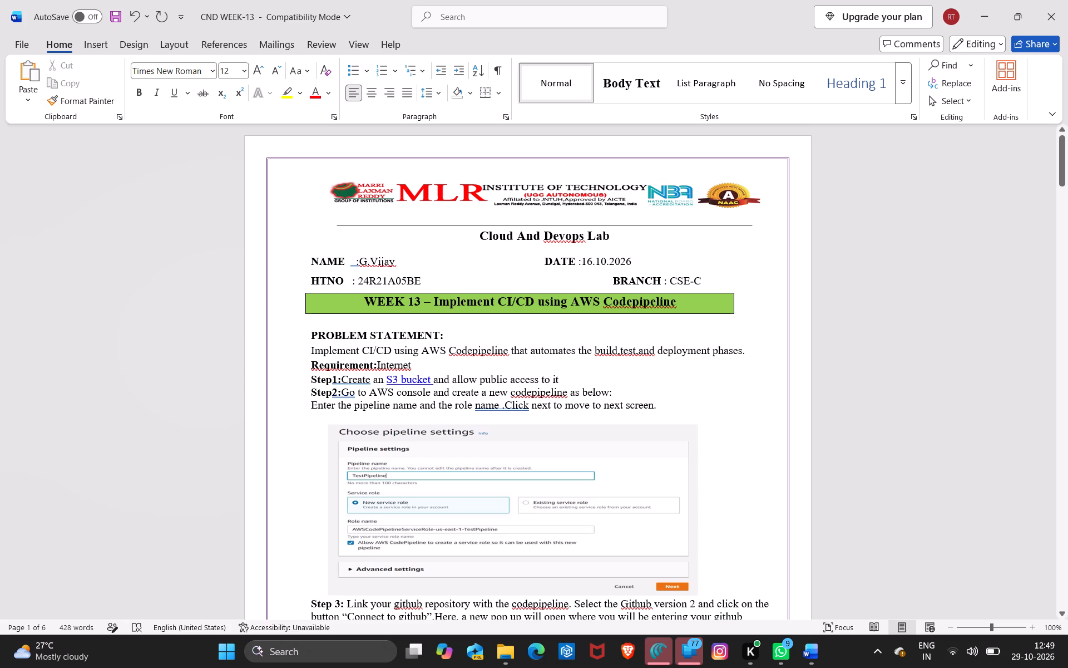
Save a copy of CND WEEK-13 as a PDF in the roll-number folder inside MLRIT on drive C, and close the PDF preview.
click(17, 45)
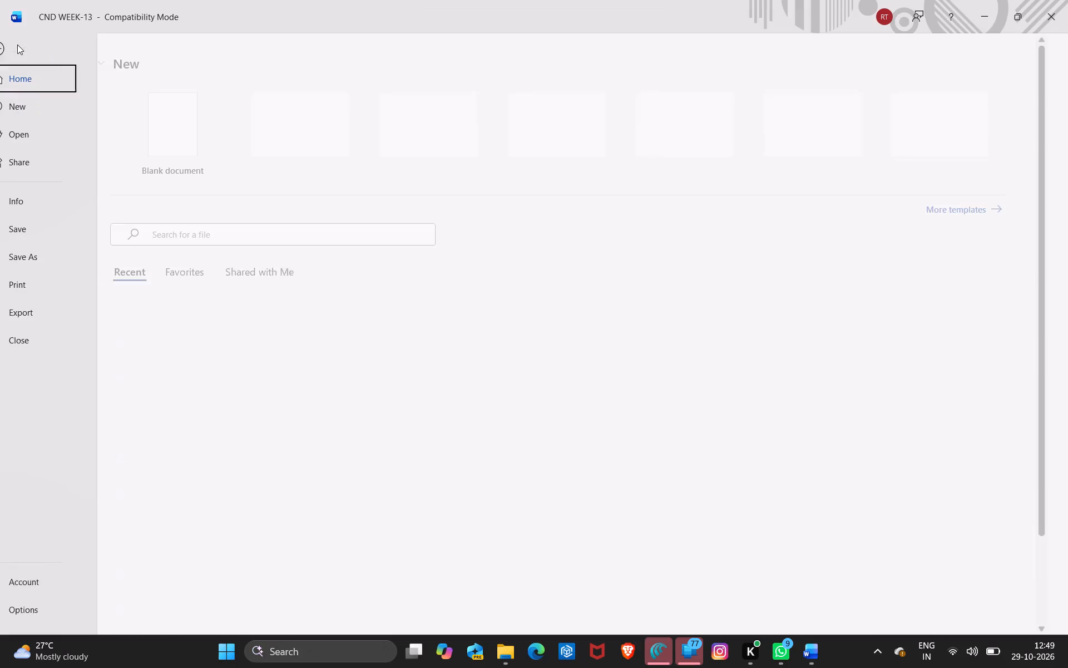
click(51, 259)
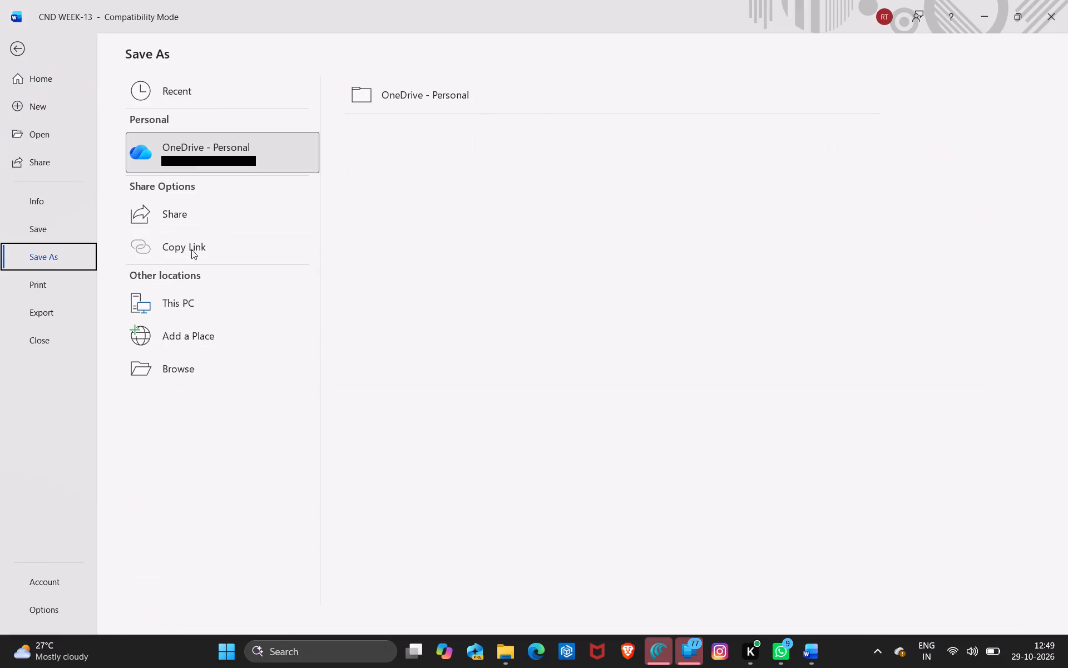
click(237, 300)
double_click(477, 149)
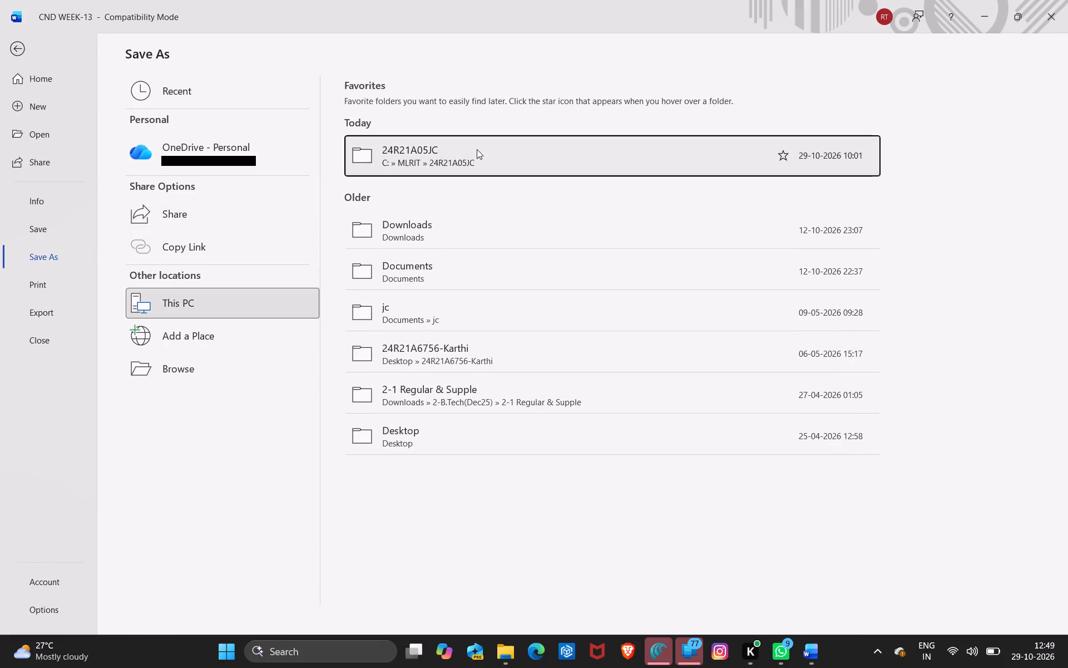
click(358, 392)
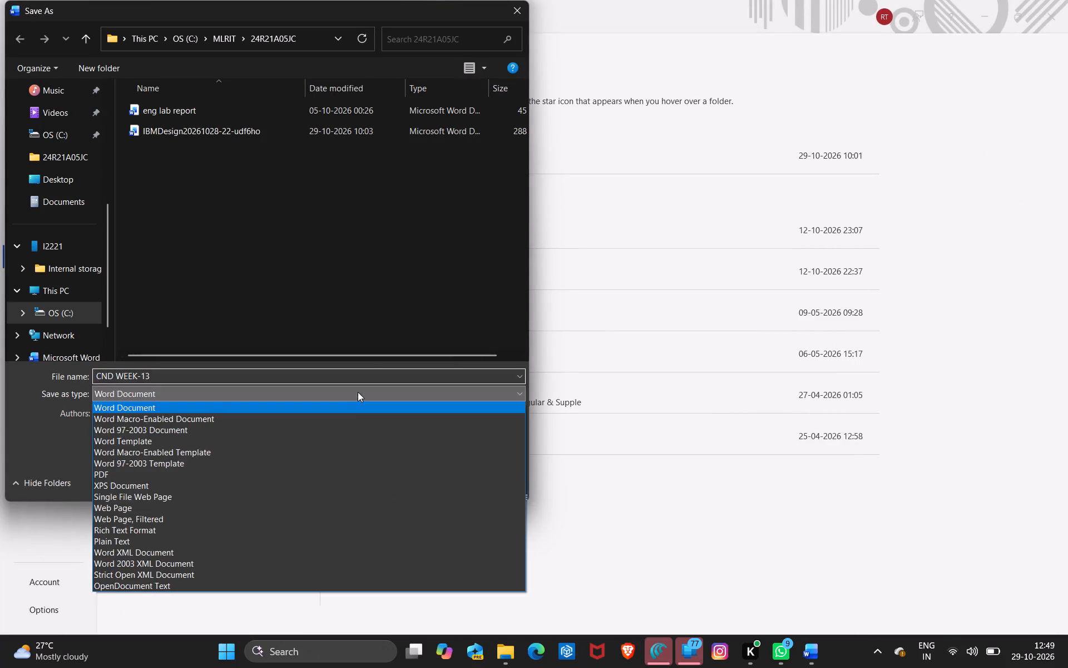
click(331, 474)
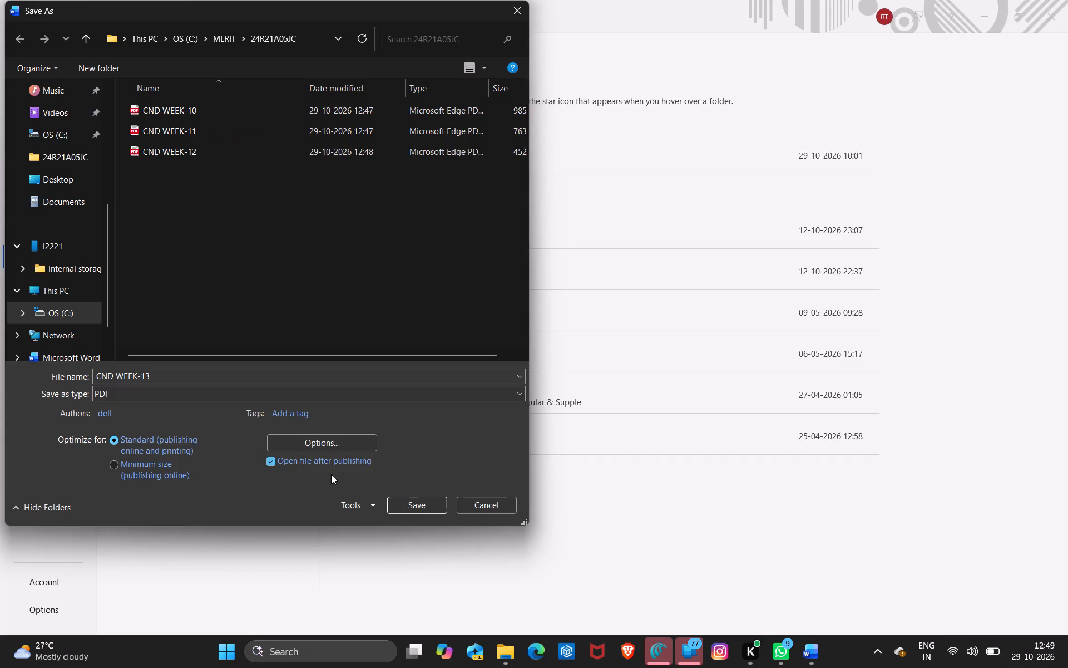
click(424, 500)
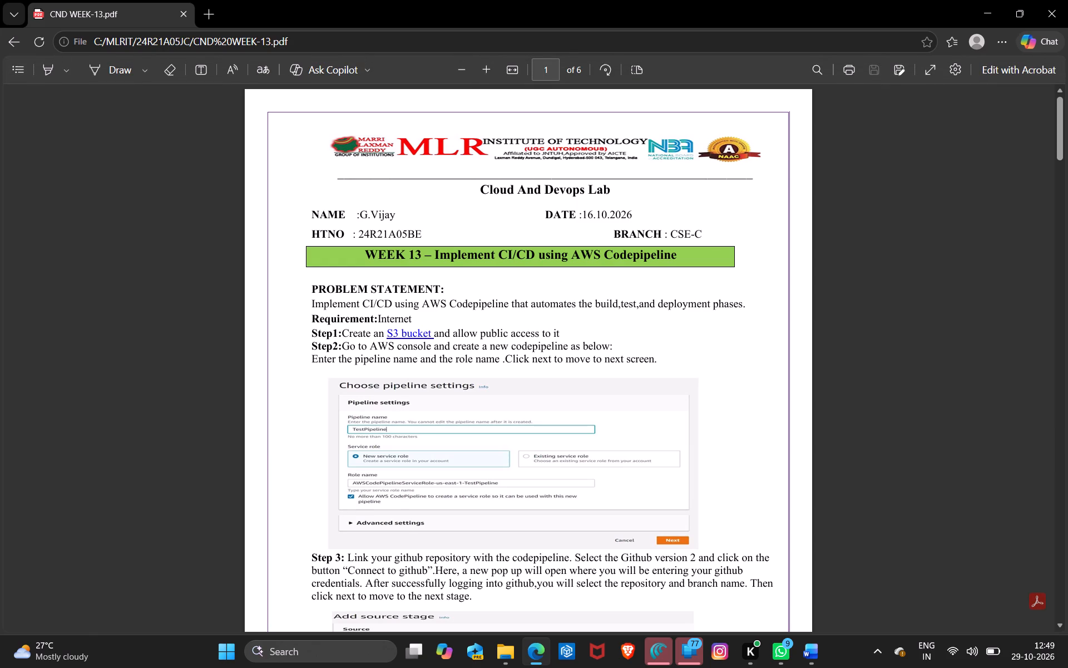
click(1067, 0)
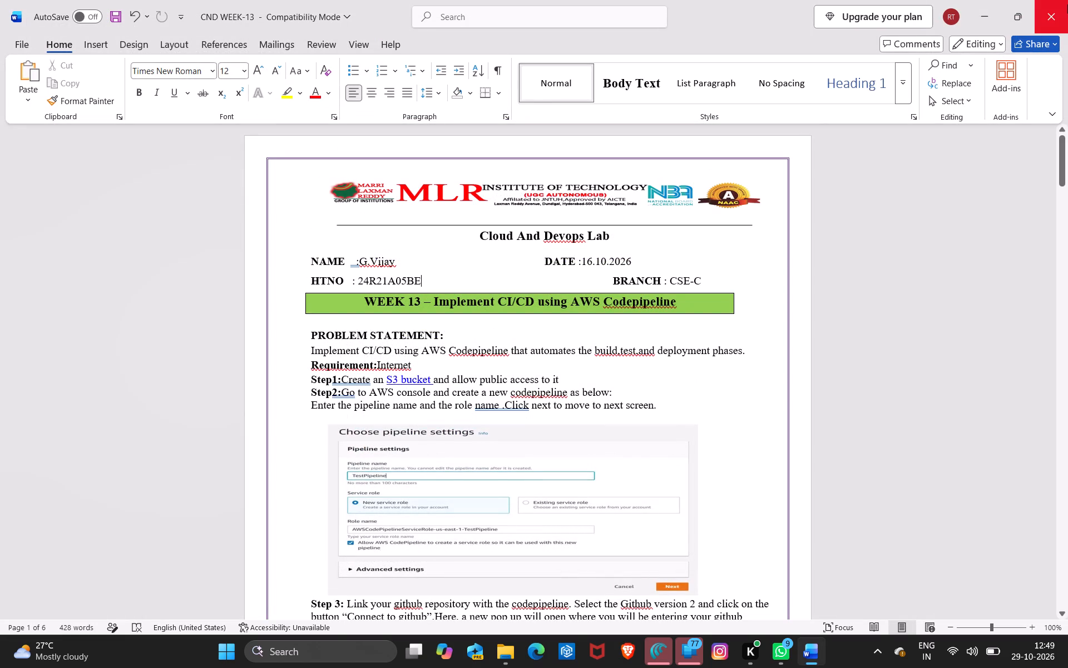
Close the CND WEEK-13 document.
click(1067, 4)
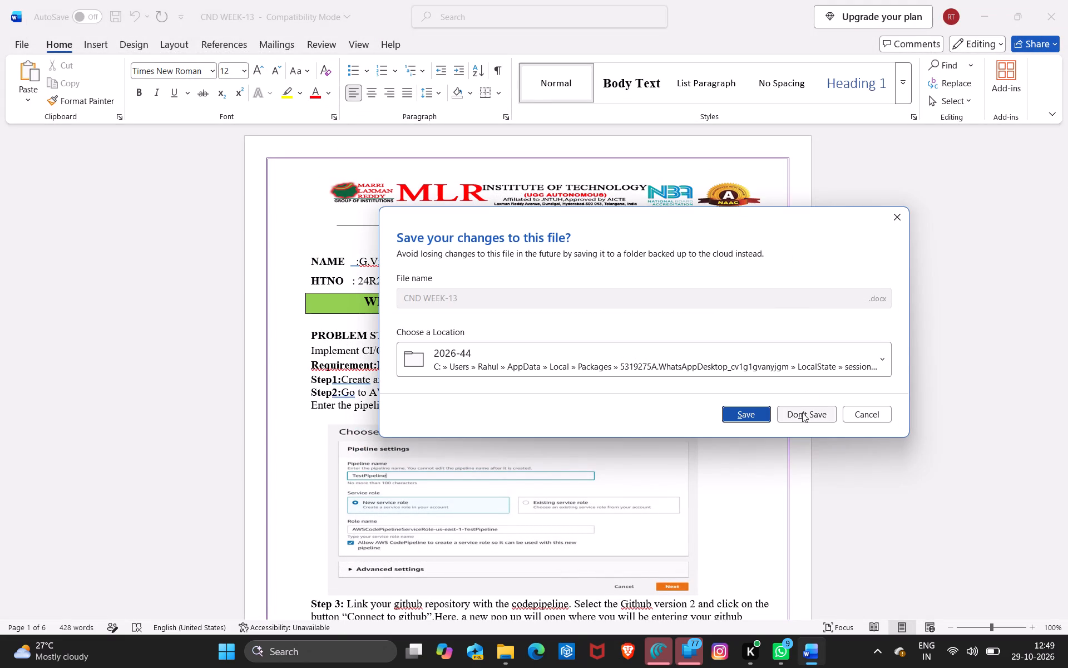
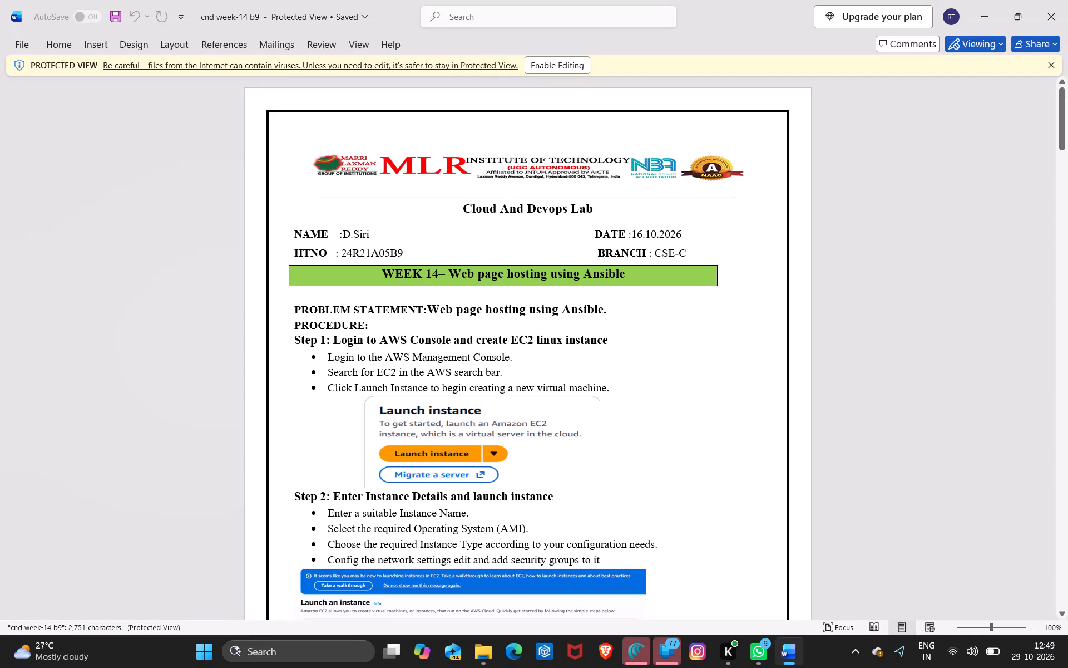
Enable editing in cnd week-14 b9 and replace the NAME entry with the other student's name.
click(571, 70)
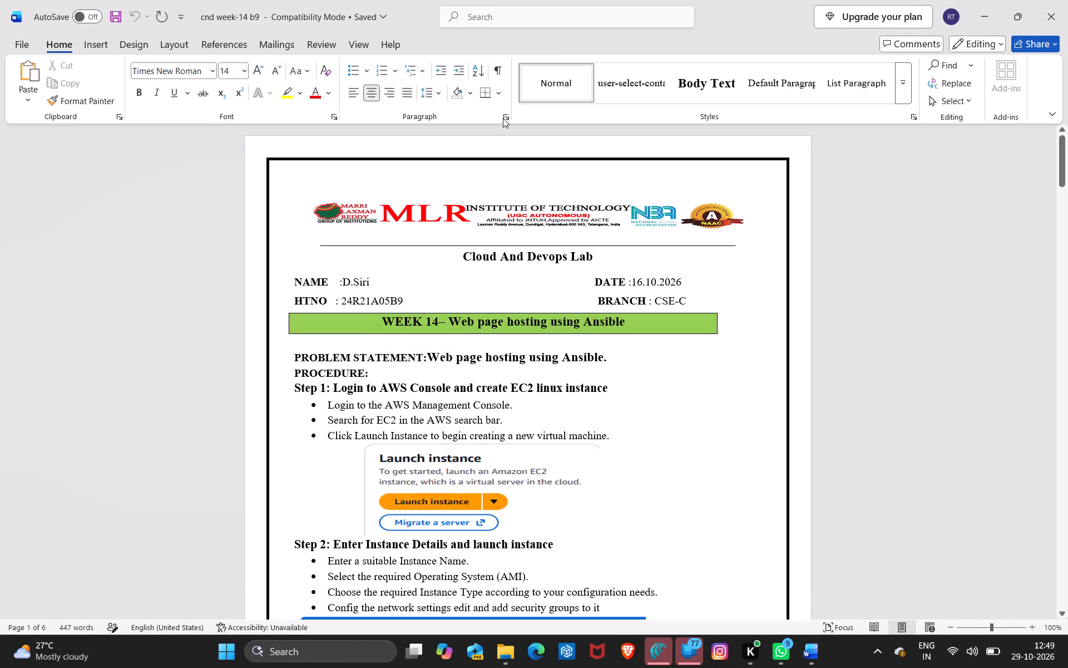
drag(368, 283, 369, 278)
drag(369, 278, 342, 278)
key(BackSpace)
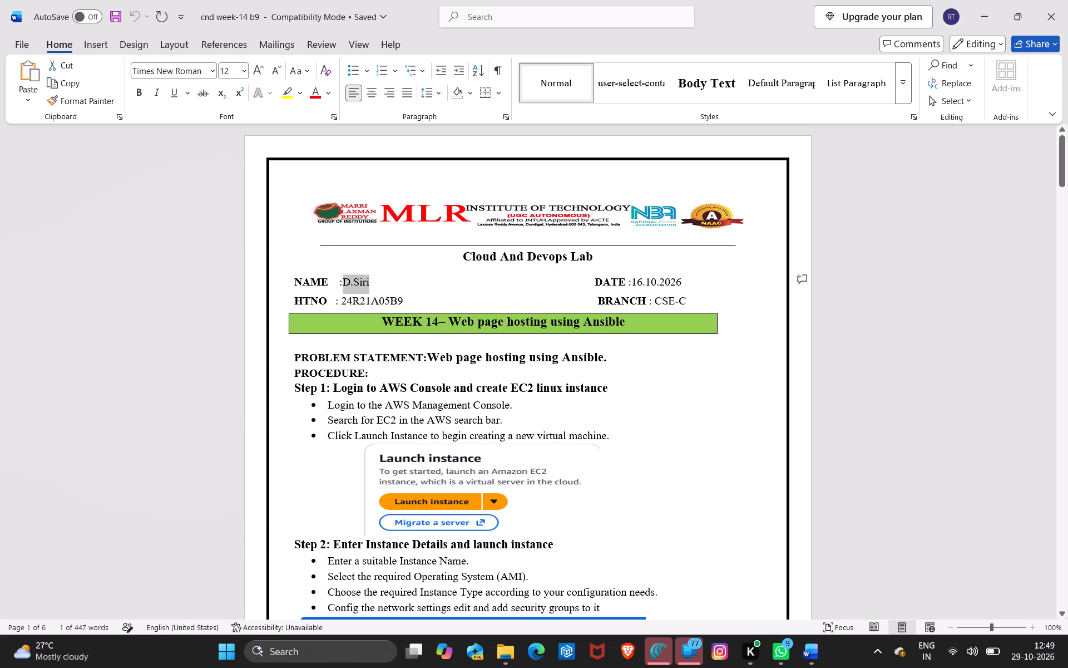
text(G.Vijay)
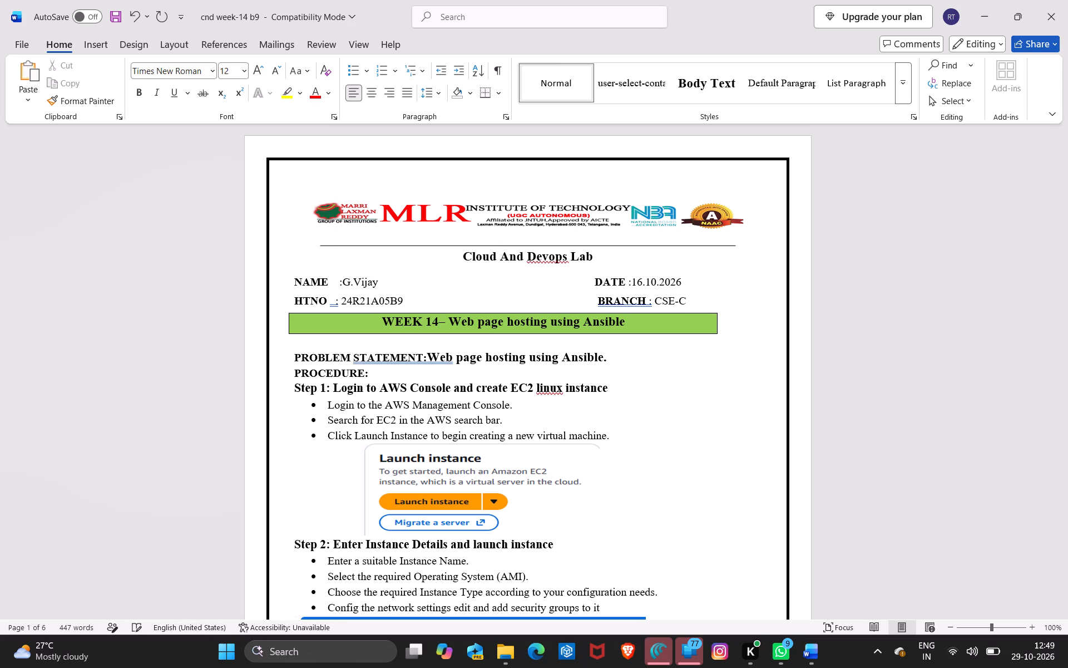
Remove the trailing spaces after the HTNO entry in the week-14 document and change its final character to a capital E.
click(413, 303)
key(BackSpace)
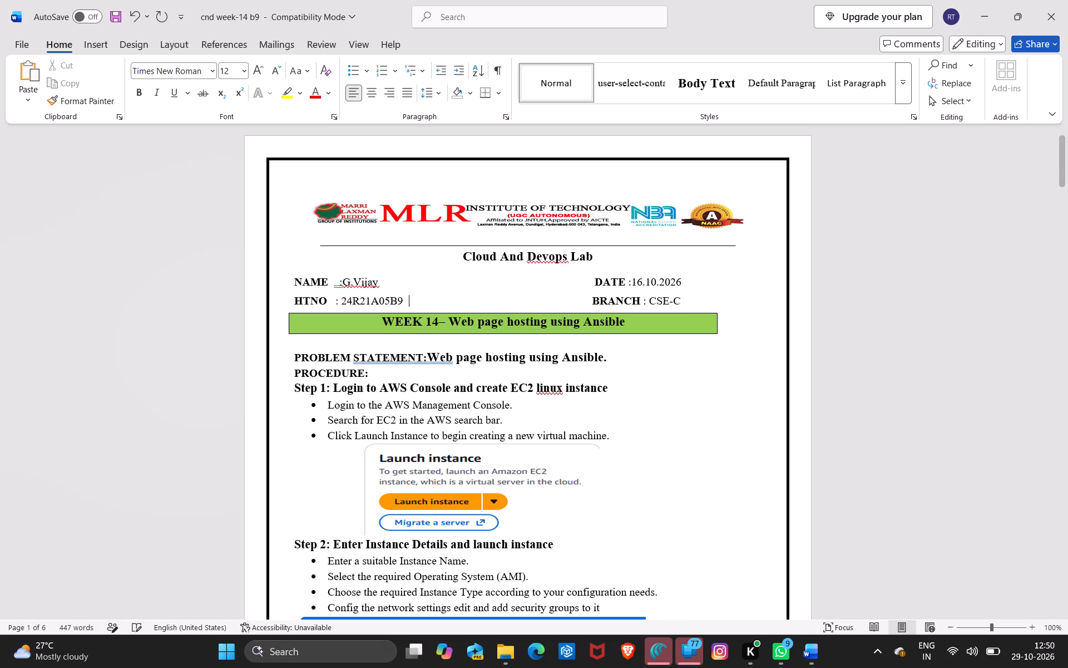
key(BackSpace)
key(BackSpace)
key(BackSpace)
key(shift+e)
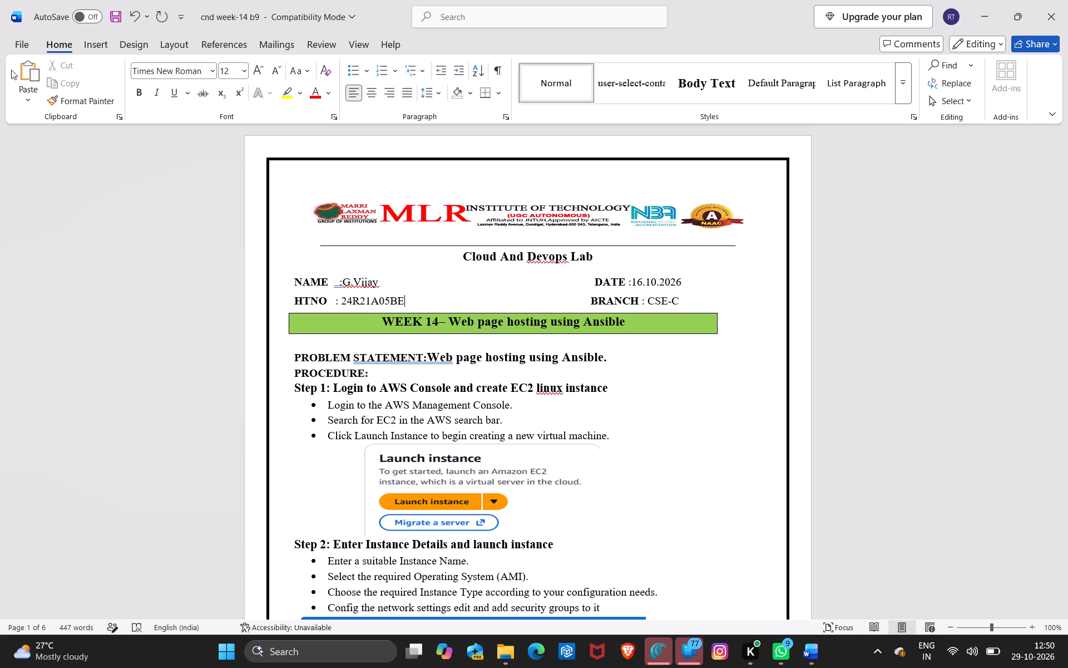
Save a copy of cnd week-14 b9 as a PDF in the roll-number folder inside MLRIT on drive C, and close the PDF preview.
click(22, 50)
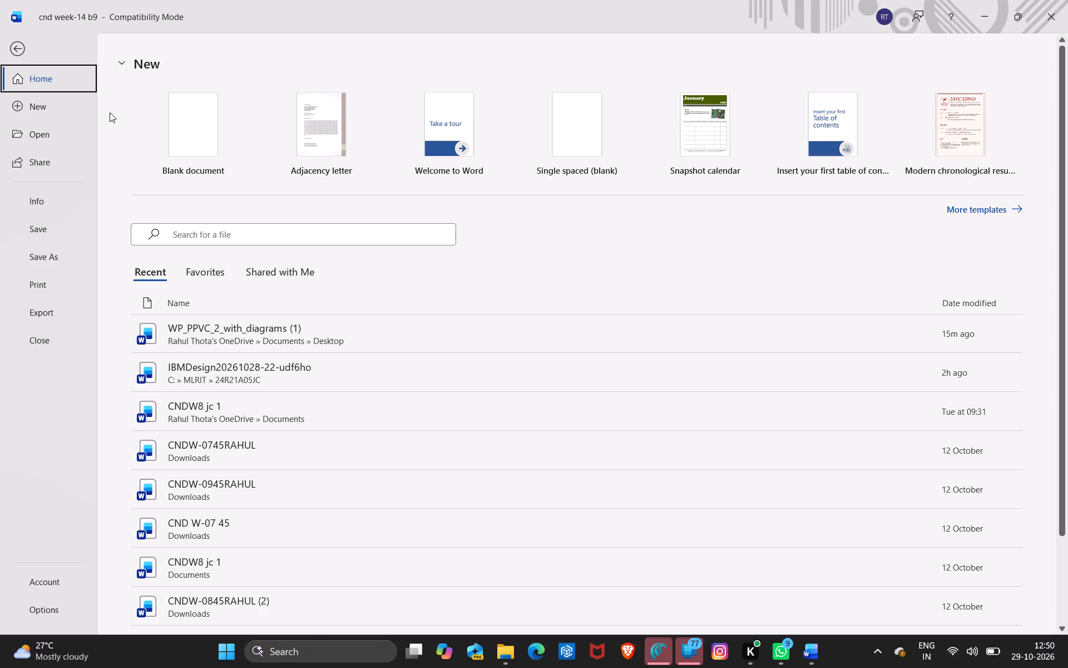
click(39, 260)
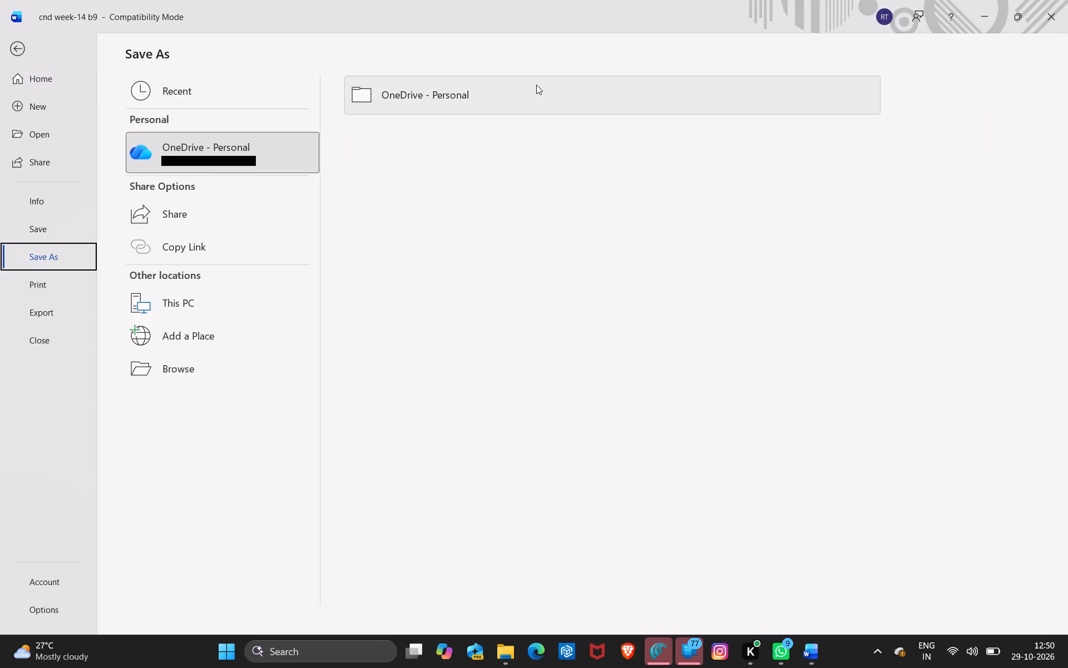
click(190, 297)
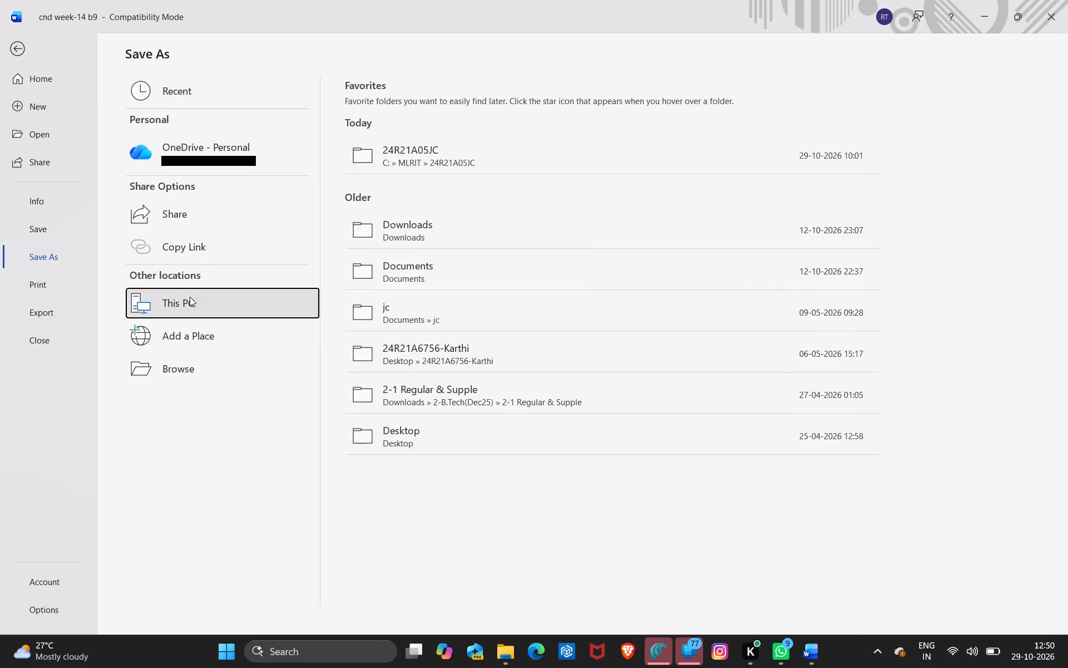
double_click(489, 156)
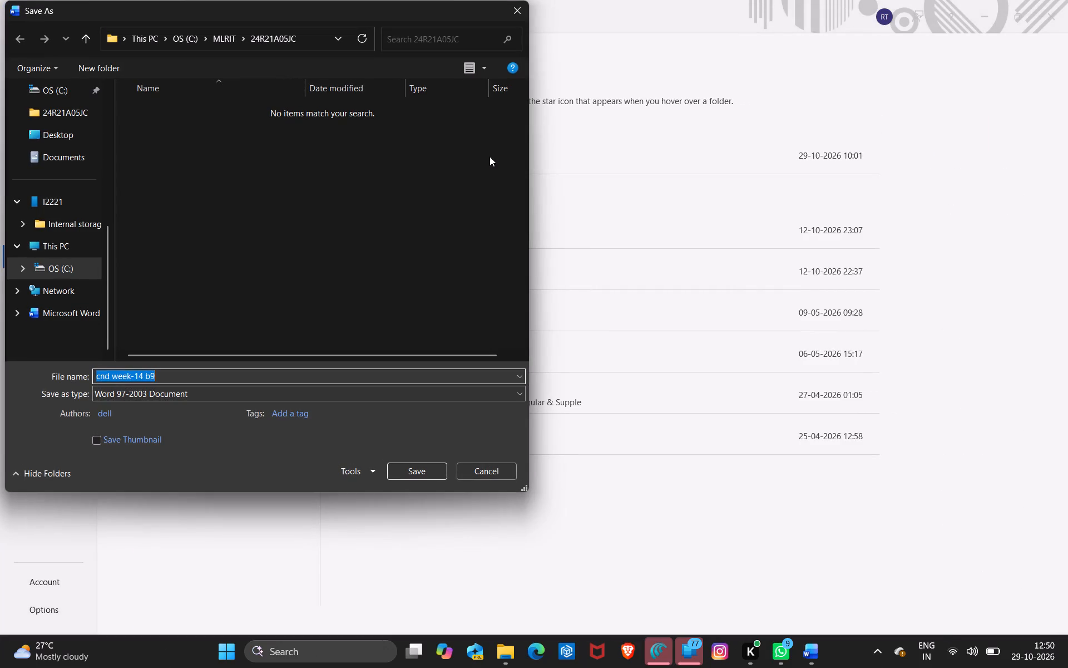
click(192, 377)
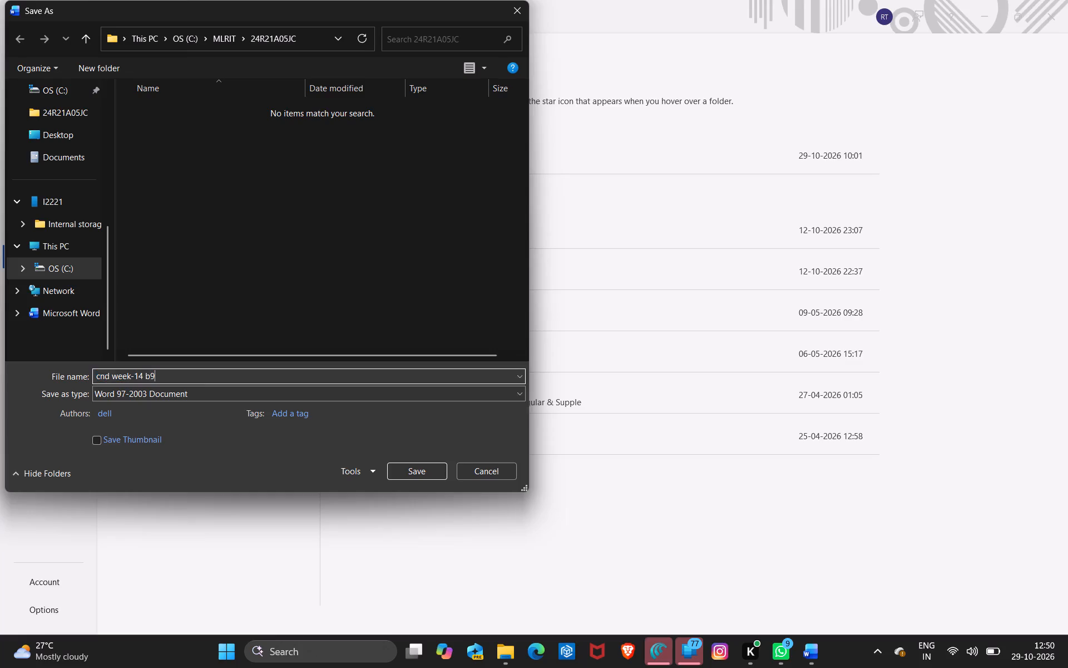
click(205, 390)
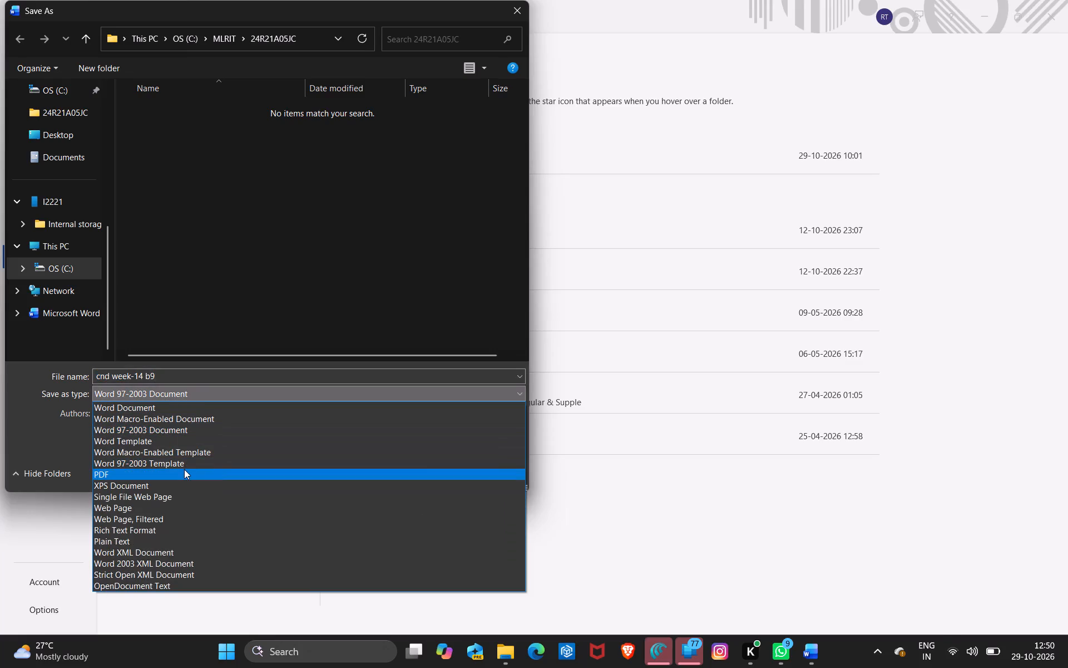
click(184, 469)
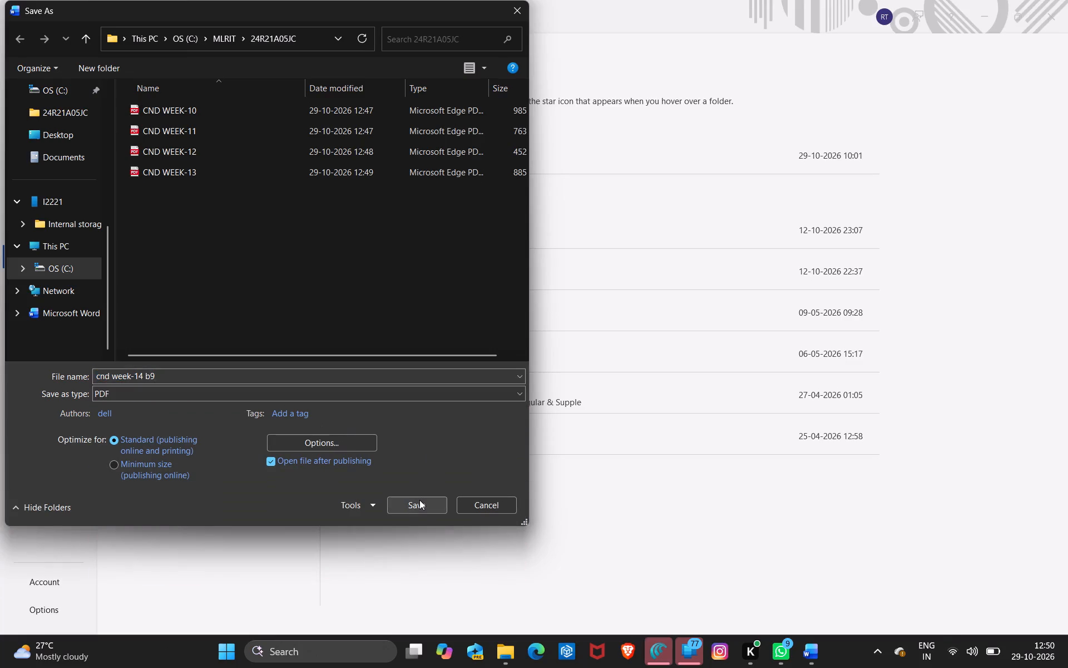
click(419, 500)
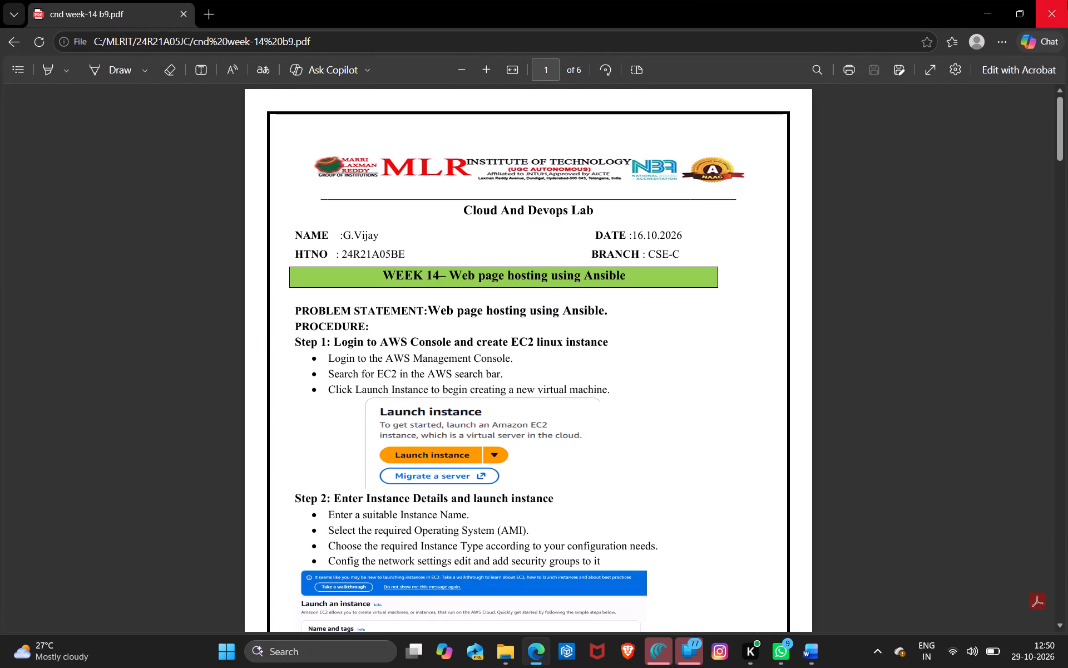
click(1067, 1)
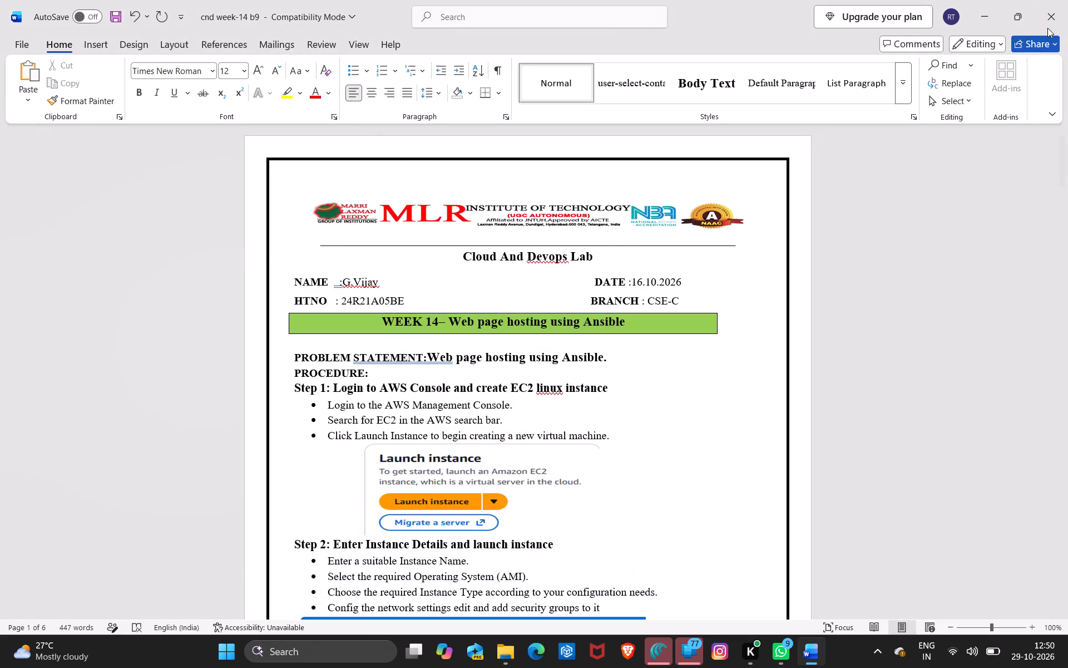
Close the cnd week-14 b9 document.
click(1047, 28)
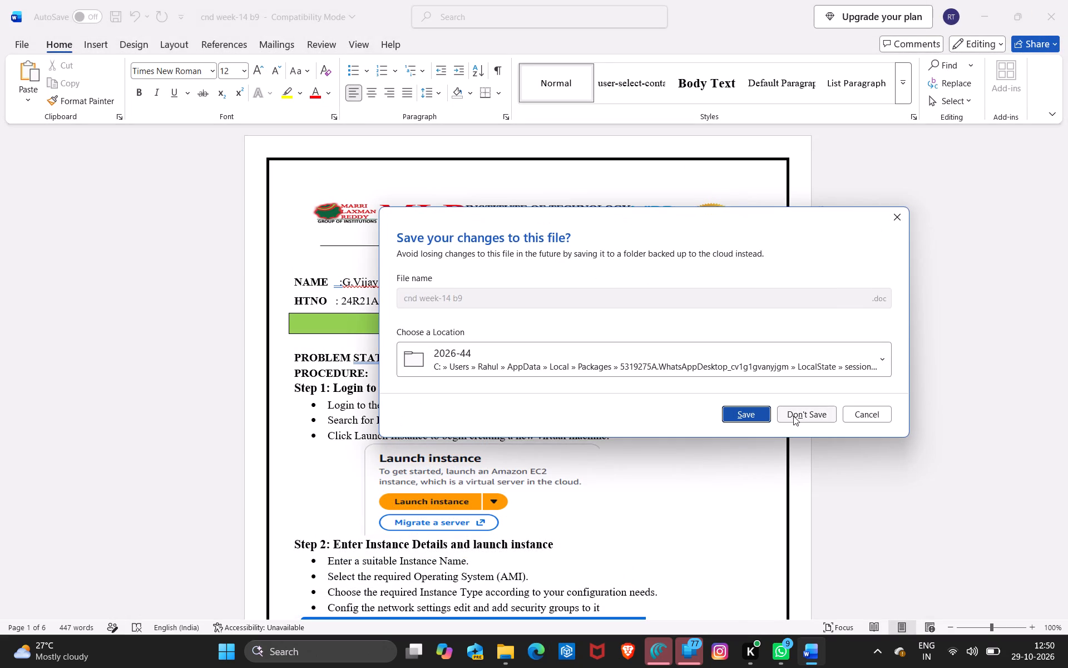
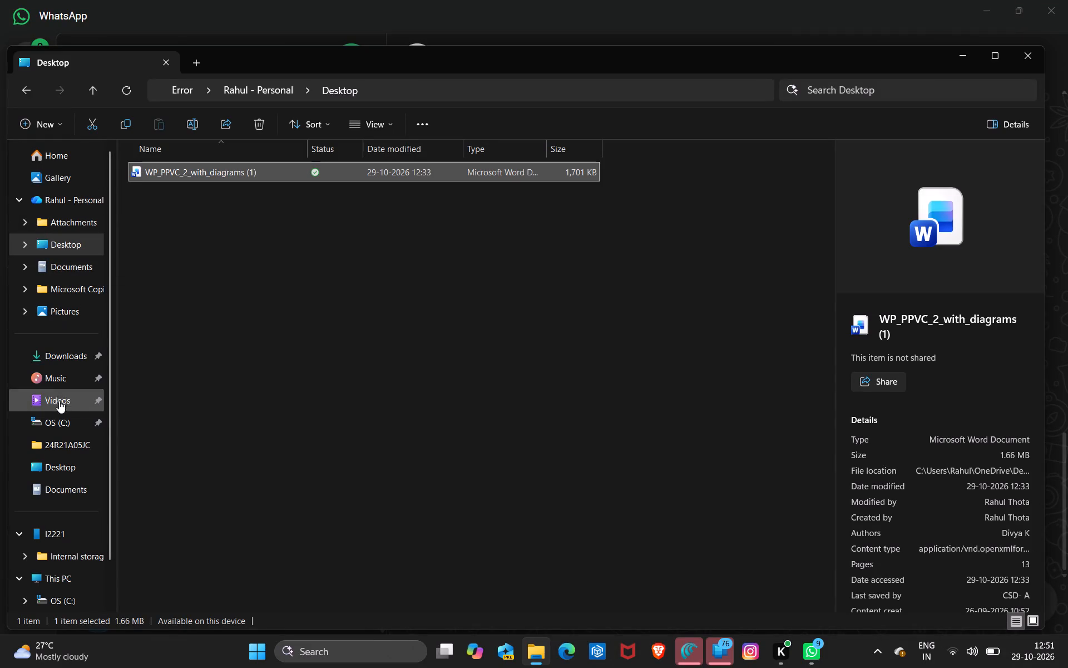
Copy the five lab PDFs, CND WEEK-10 to CND WEEK-13 and cnd week-14 b9, from the roll-number folder inside MLRIT.
double_click(58, 440)
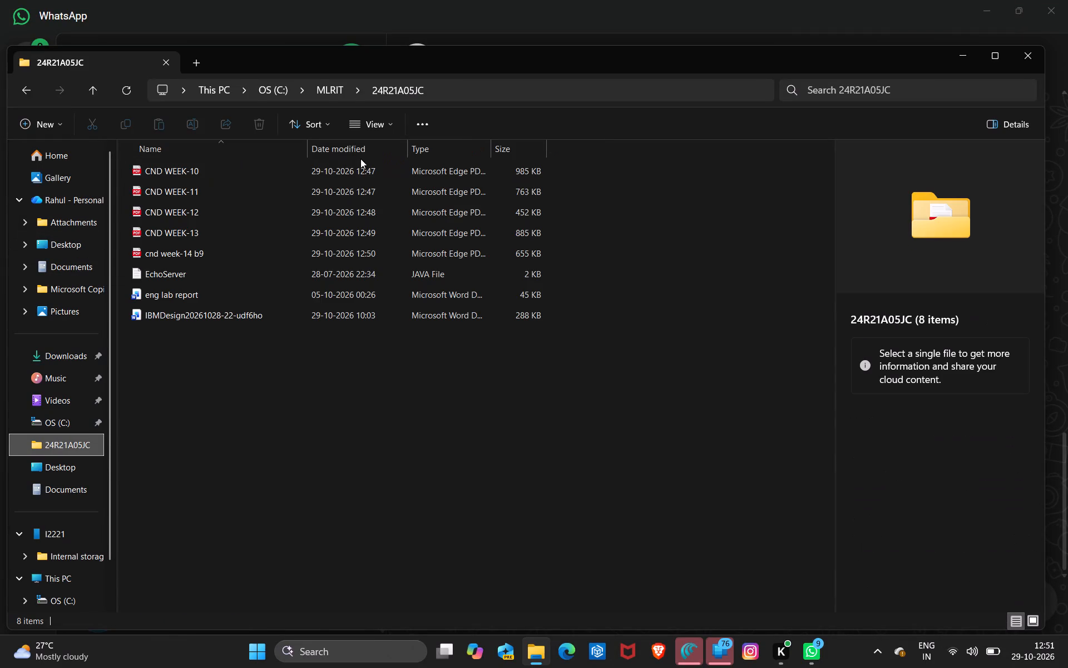
drag(550, 256, 500, 160)
triple_click(130, 126)
double_click(130, 126)
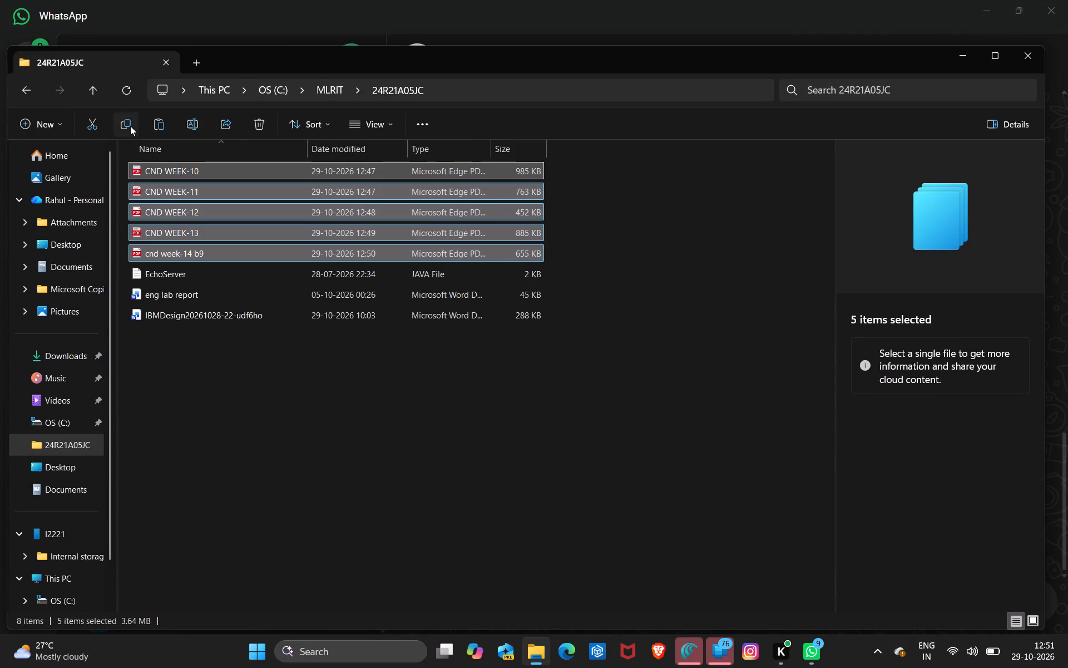